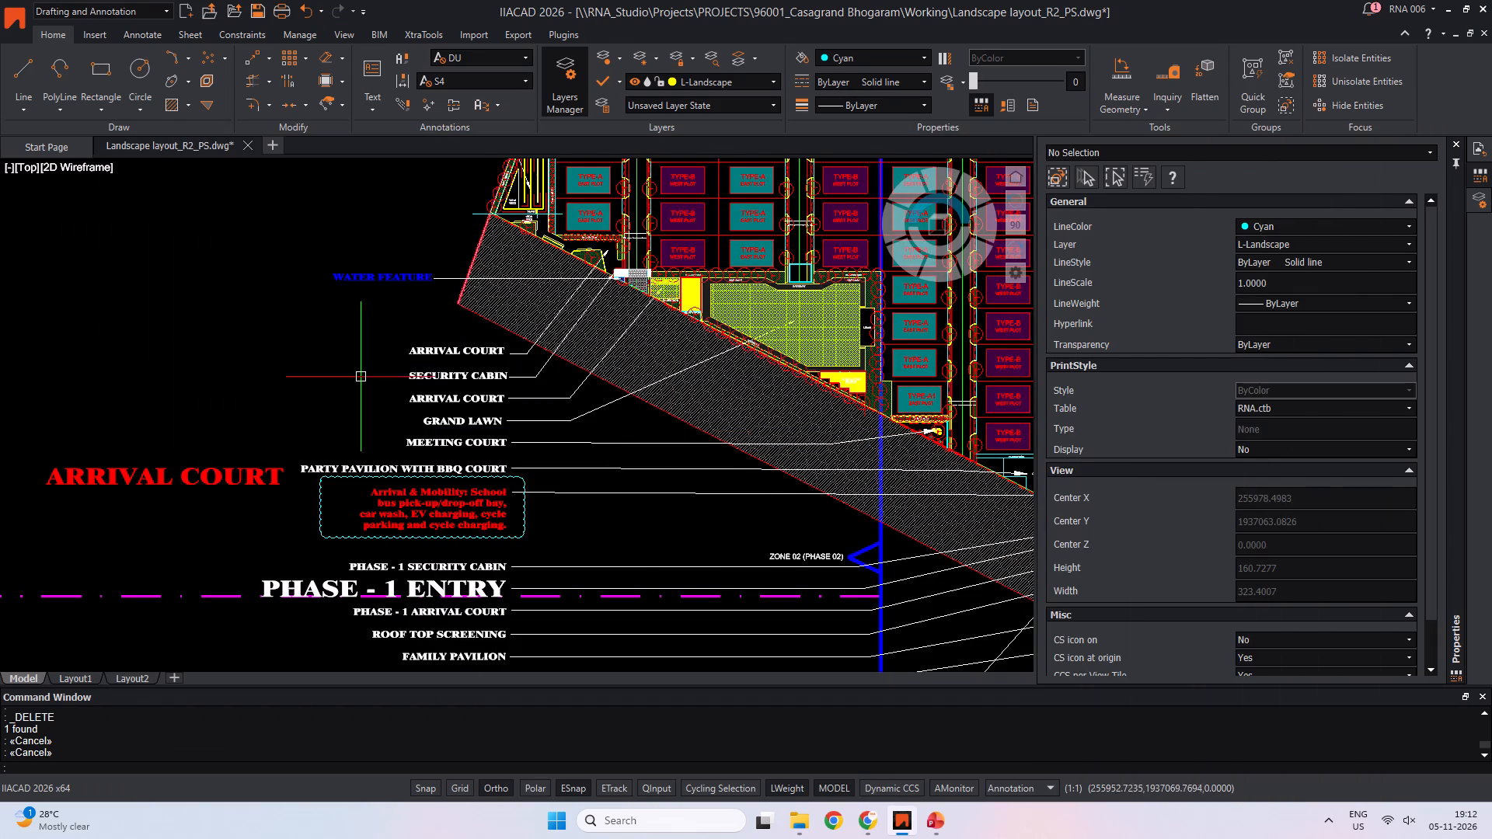
# Save the landscape layout drawing.
pyautogui.moveTo(239, 338); pyautogui.dragTo(441, 269, button='middle')
pyautogui.hotkey('ctrl', 's')
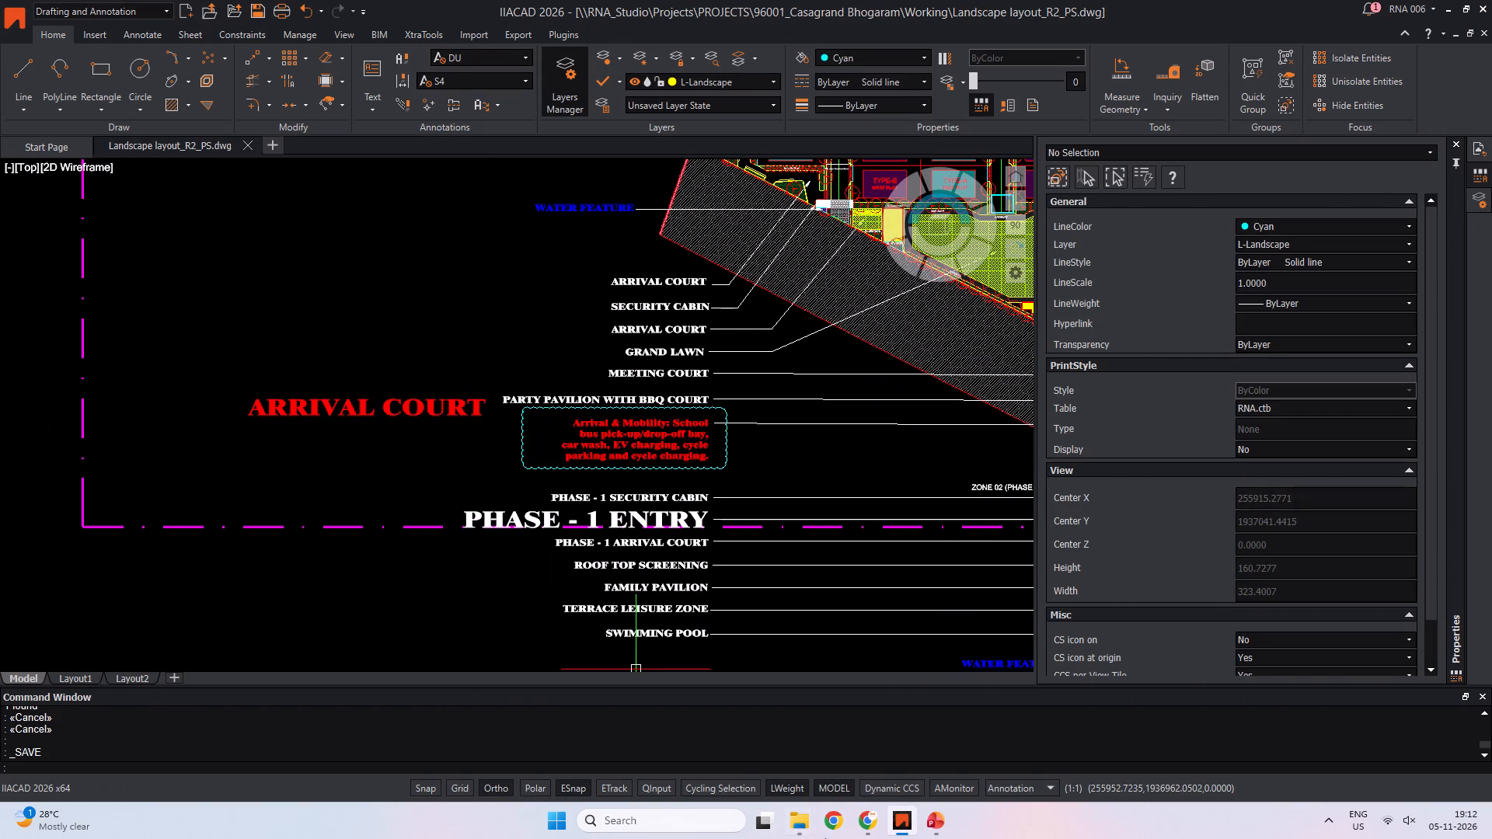
# Switch to PowerPoint and bring up the numbered list of landscape areas on slide 2.
pyautogui.click(935, 817)
pyautogui.click(315, 327)
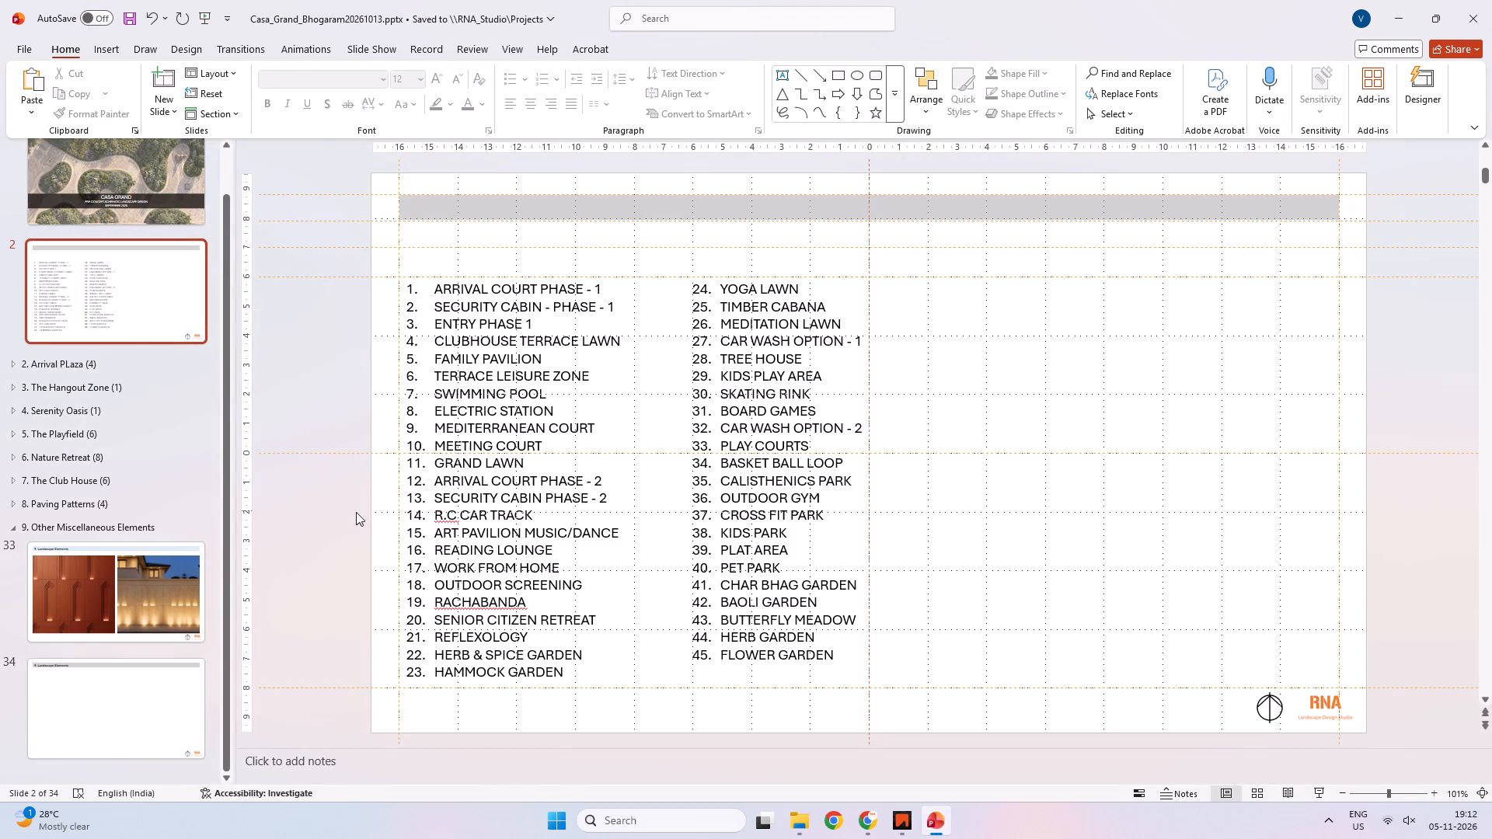
pyautogui.click(330, 517)
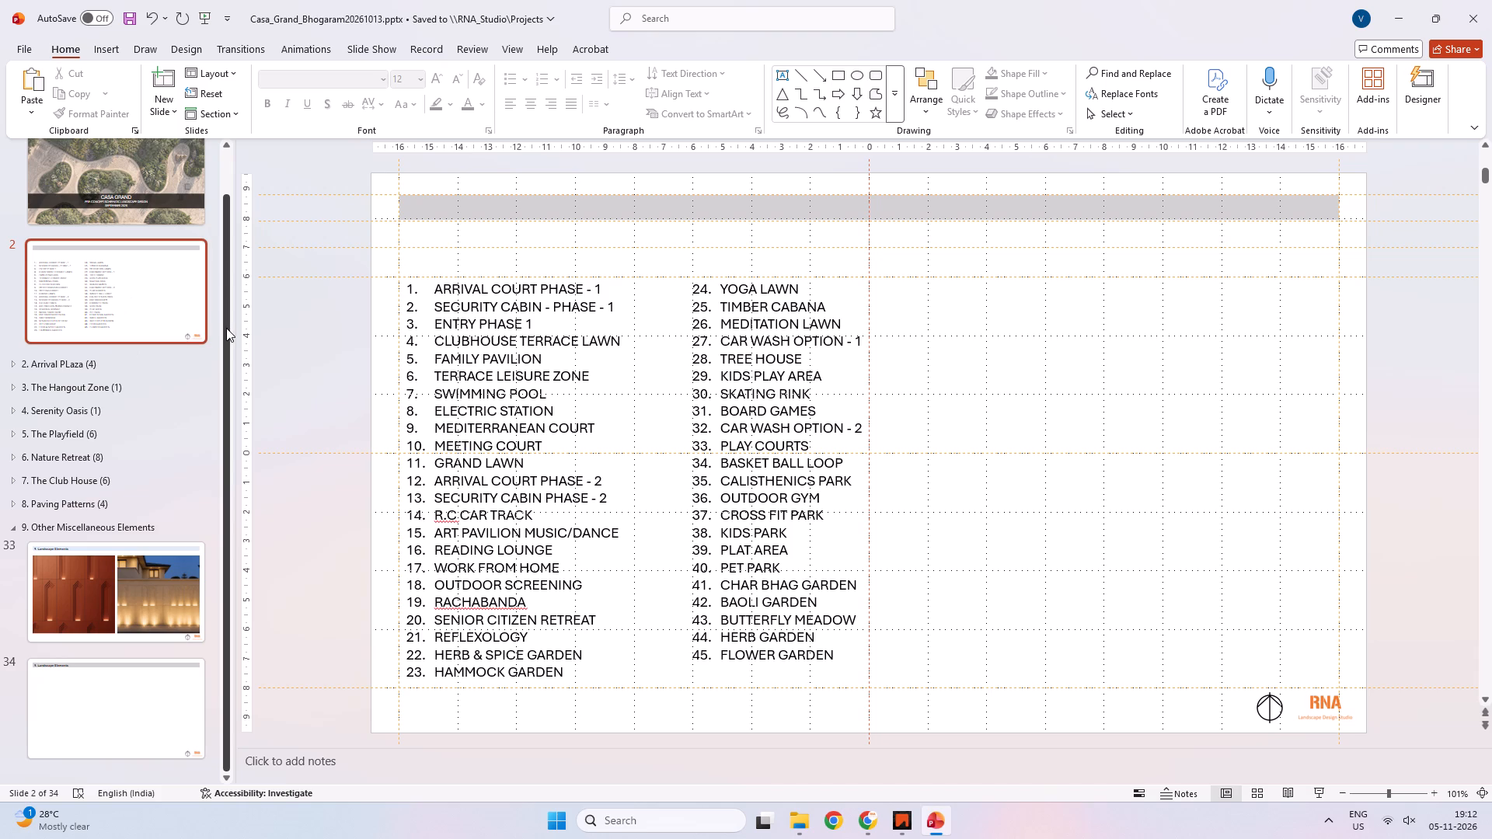
pyautogui.click(932, 821)
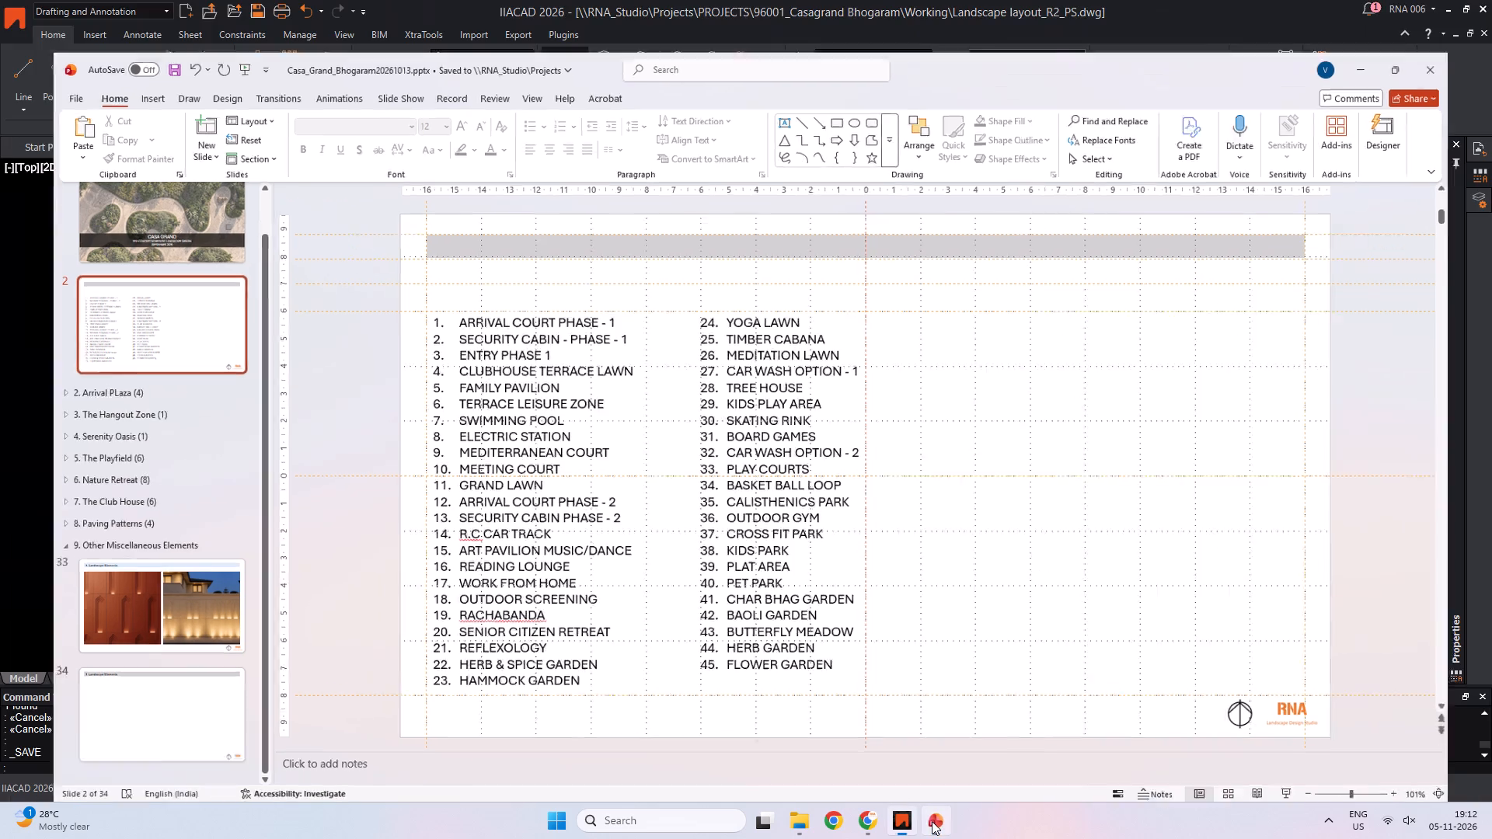
pyautogui.click(932, 821)
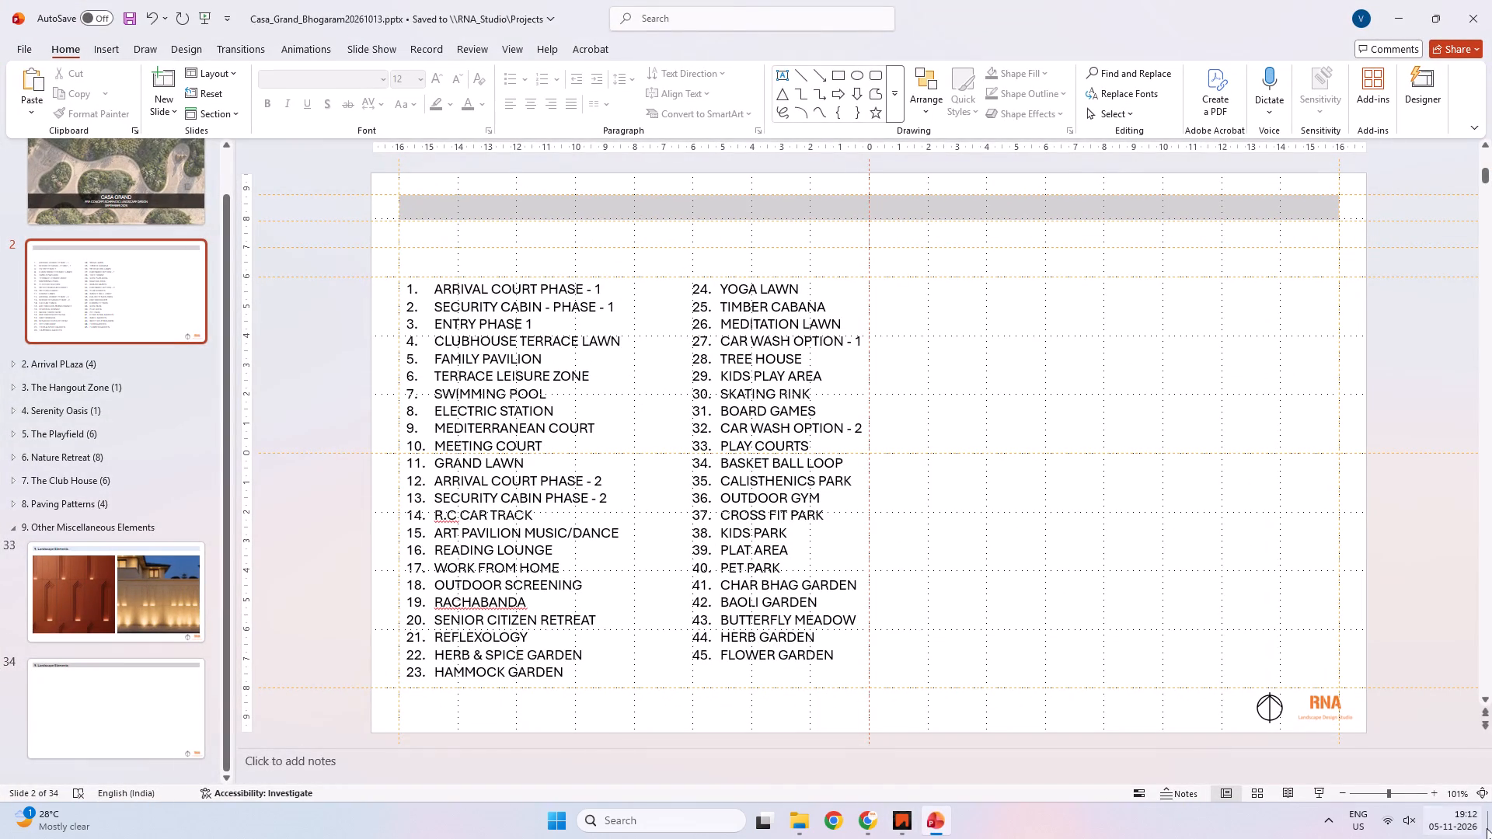
# Clear all system notifications and return to the presentation.
pyautogui.click(1452, 822)
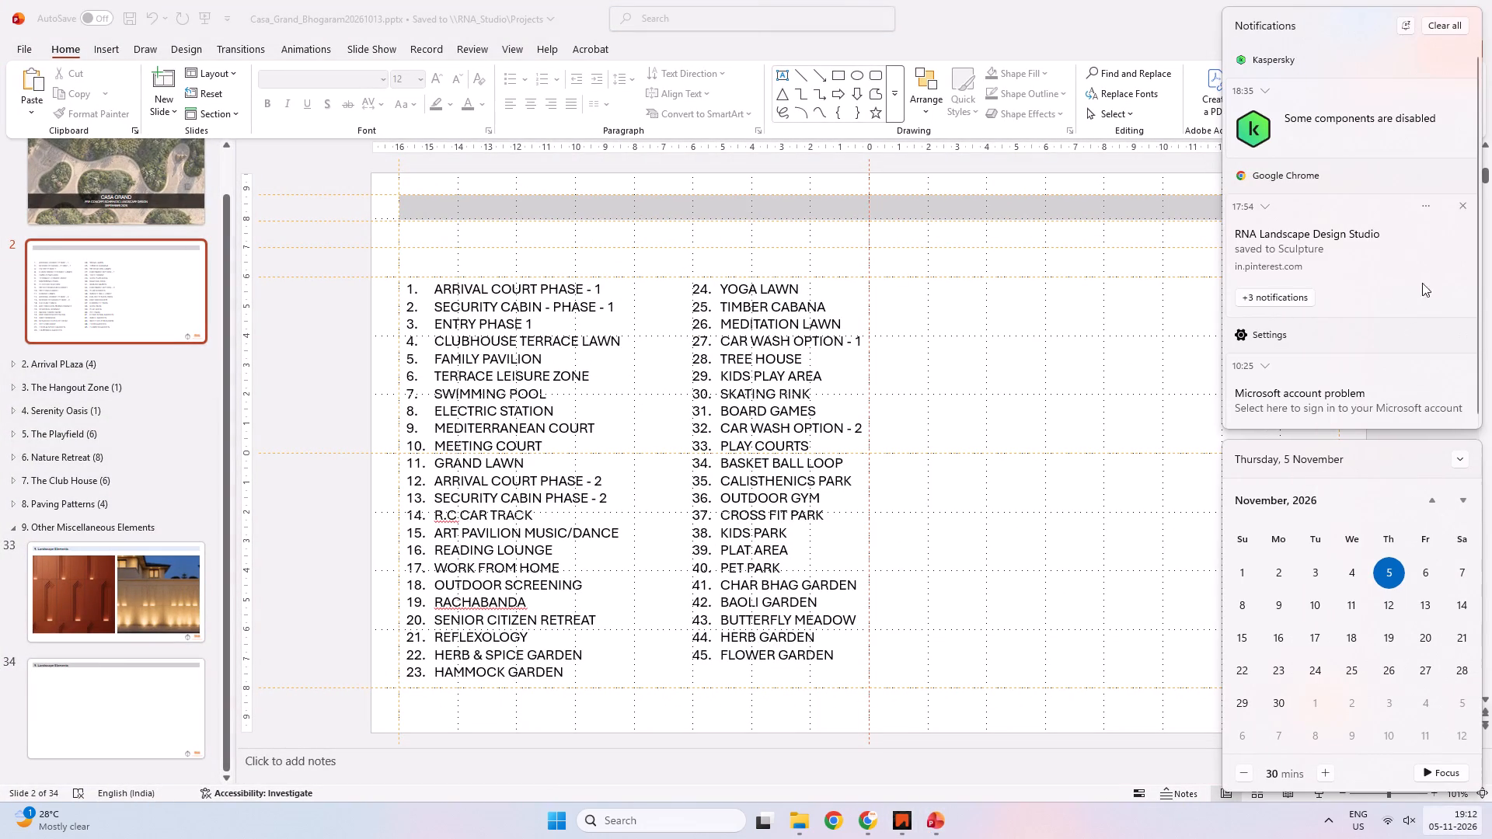
pyautogui.click(1447, 23)
pyautogui.click(1109, 517)
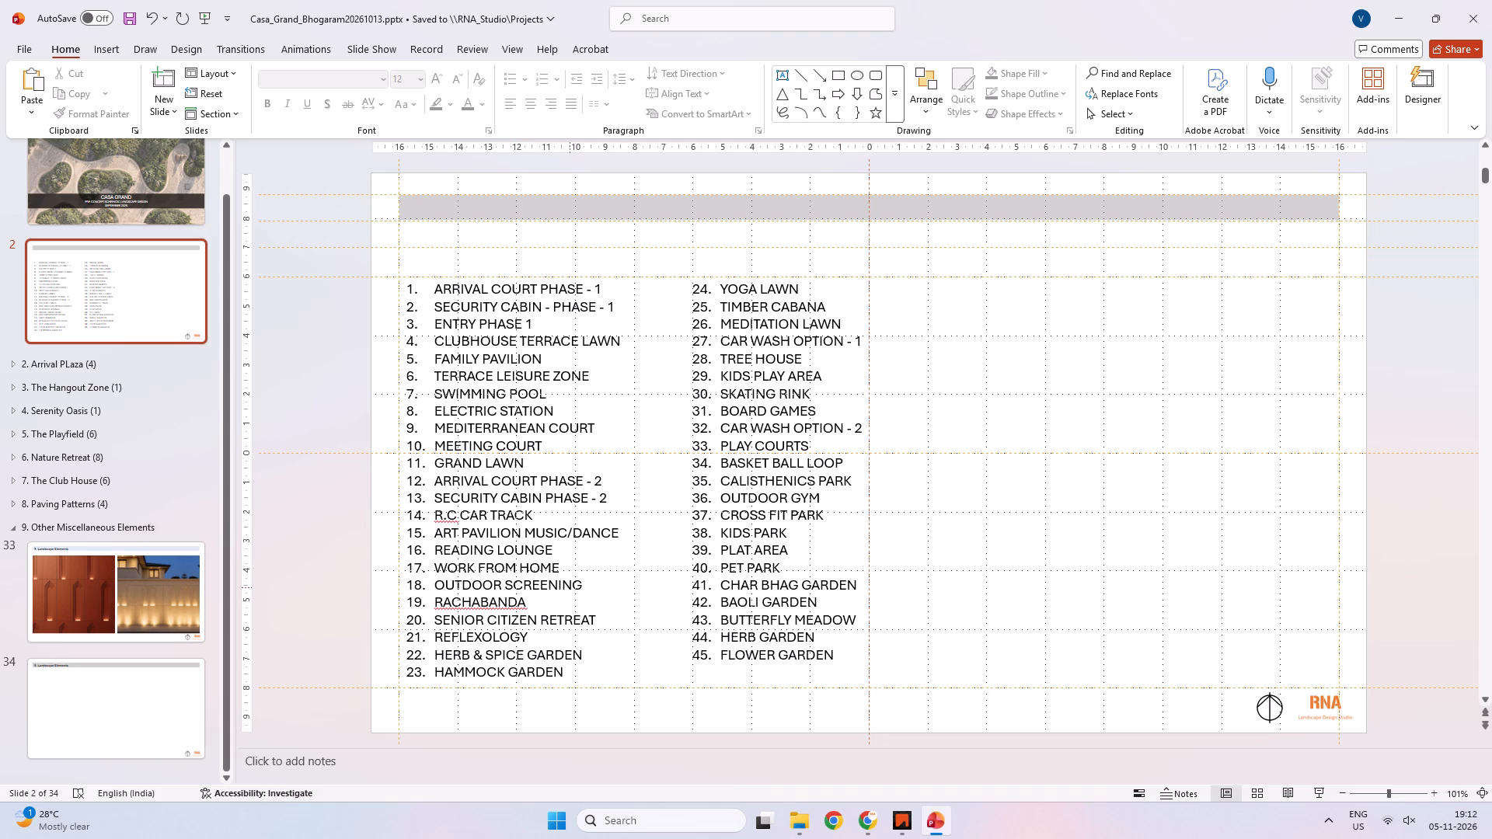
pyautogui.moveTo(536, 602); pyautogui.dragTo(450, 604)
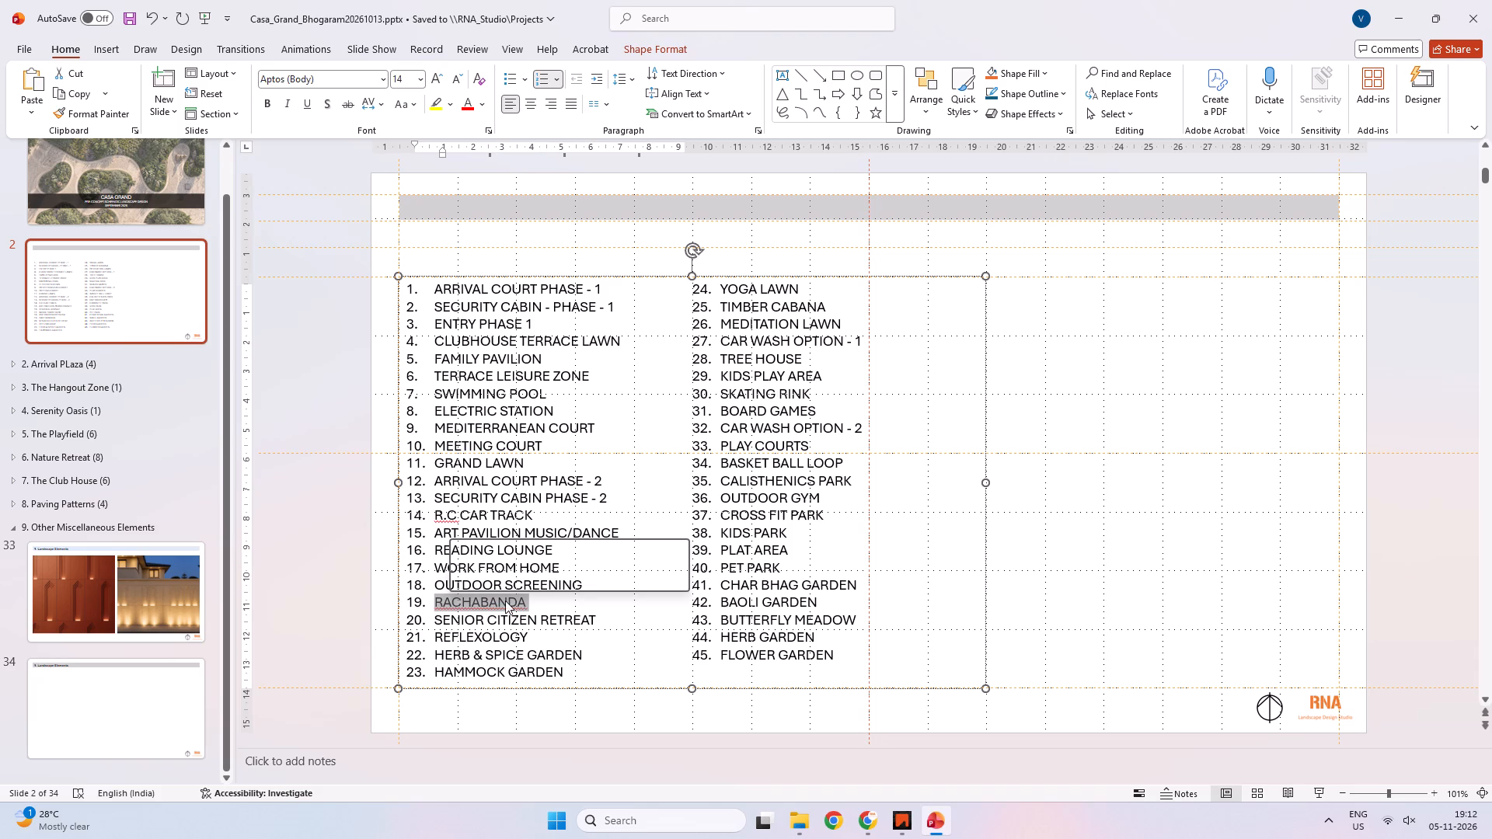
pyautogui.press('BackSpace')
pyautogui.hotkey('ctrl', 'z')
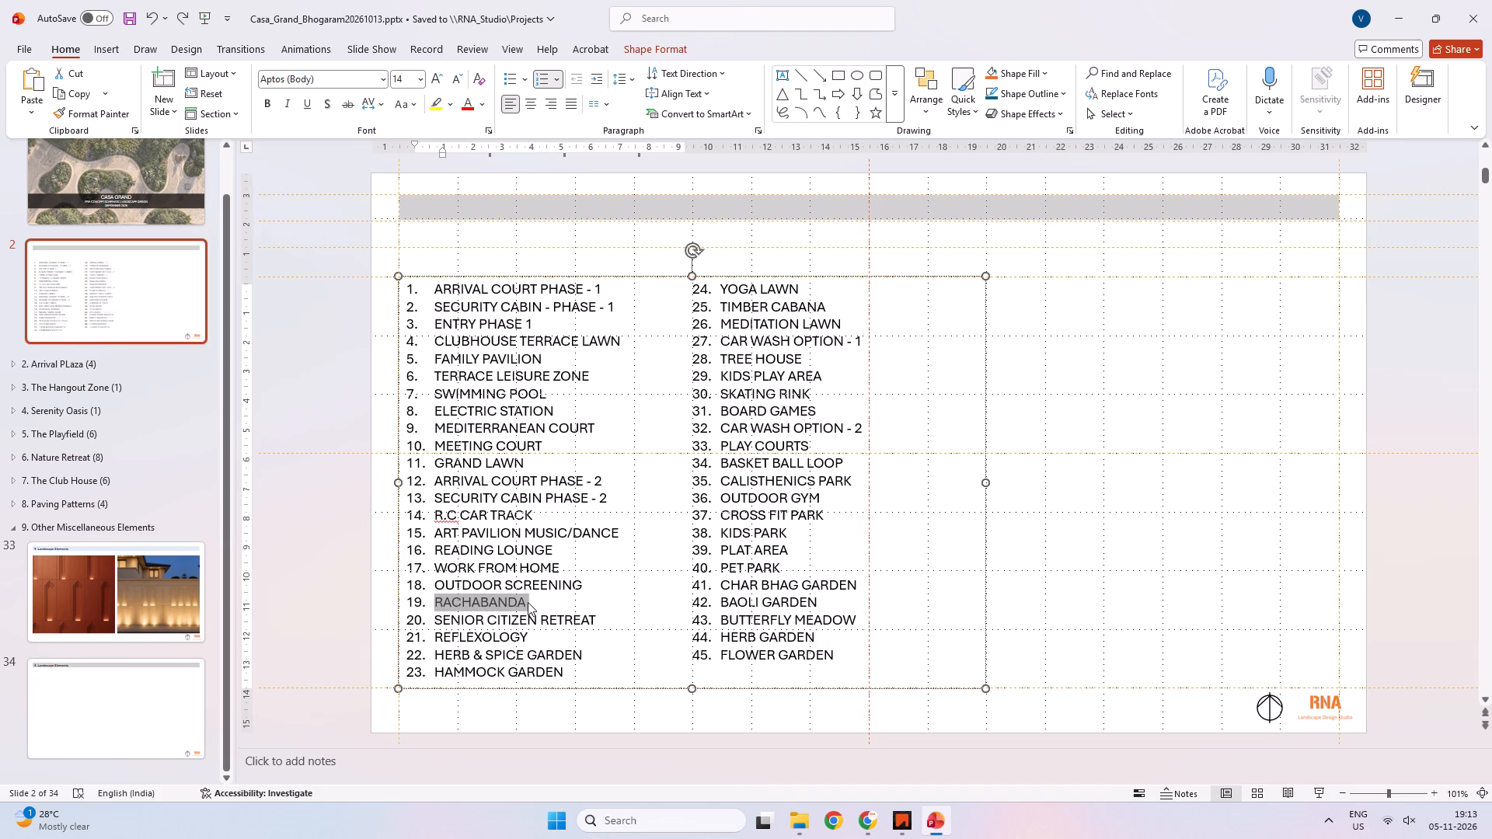
# Replace RACHABANDA in list item 19 with "To be decided".
pyautogui.click(528, 602)
pyautogui.press('BackSpace')
pyautogui.press('BackSpace')
pyautogui.press('BackSpace')
pyautogui.press('BackSpace')
pyautogui.press('BackSpace')
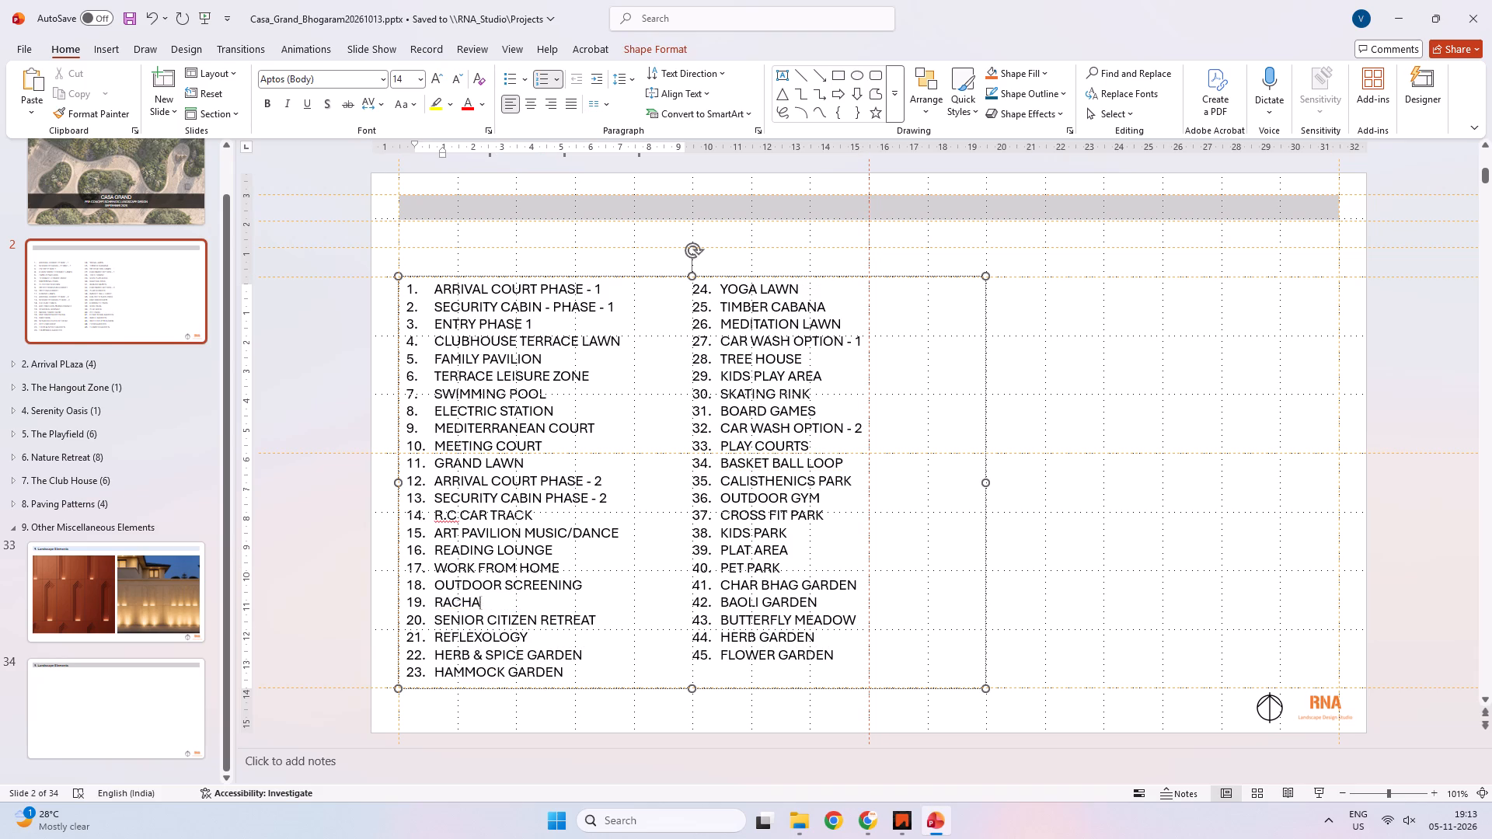
pyautogui.press('BackSpace')
pyautogui.press('BackSpace')
pyautogui.press('BackSpace')
pyautogui.press('BackSpace')
pyautogui.press('BackSpace')
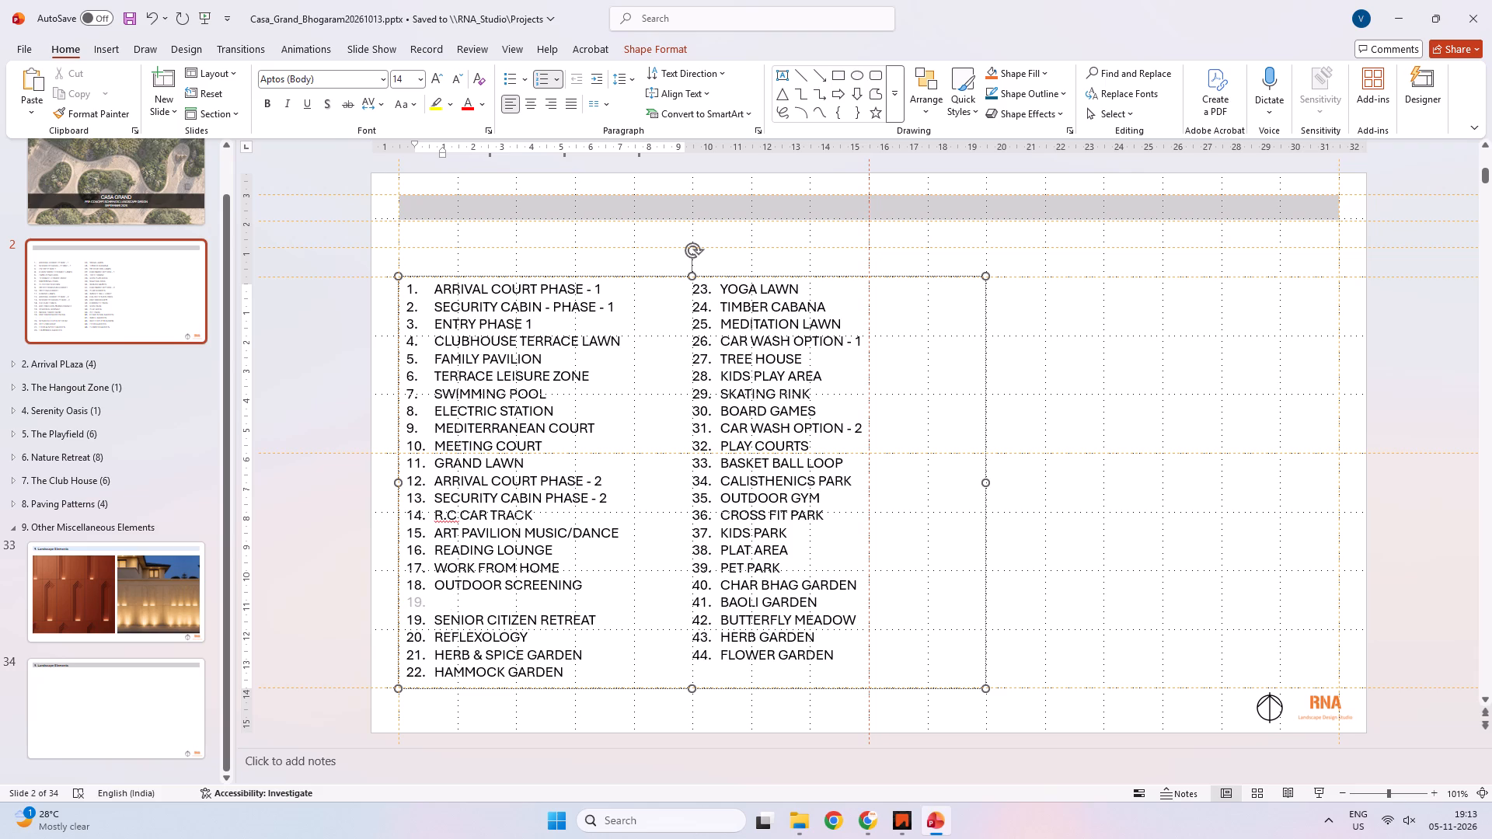
pyautogui.write('to')
pyautogui.press('space')
pyautogui.write('be decidee')
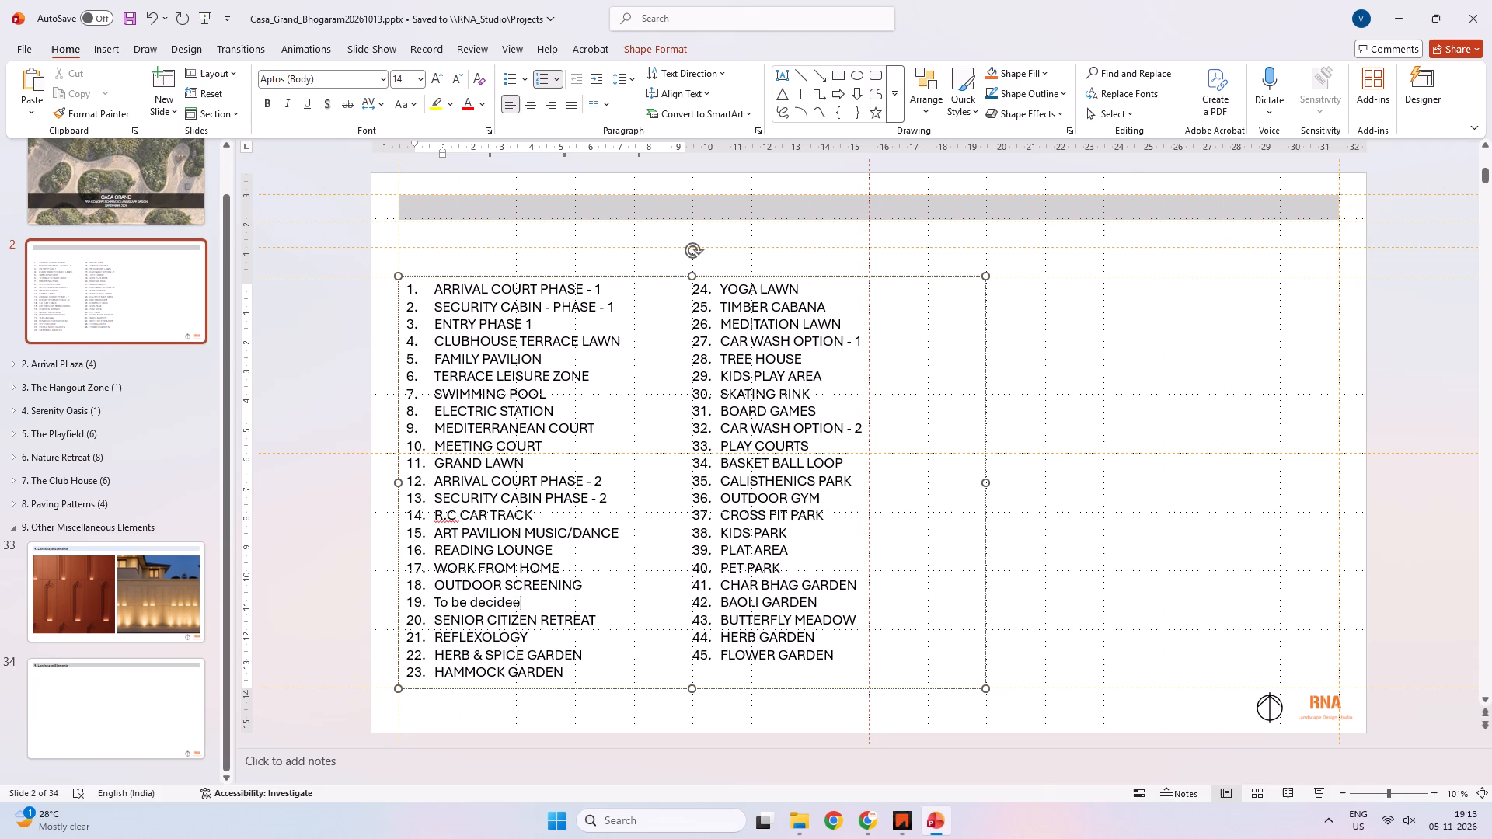
pyautogui.press('BackSpace')
pyautogui.write('d')
pyautogui.press('space')
# Format the "To be decided" text of item 19 in bold and red.
pyautogui.hotkey('shift', 'Left')
pyautogui.hotkey('shift', 'Left')
pyautogui.hotkey('shift', 'Left')
pyautogui.hotkey('shift', 'Left')
pyautogui.hotkey('shift', 'Left')
pyautogui.hotkey('shift', 'Left')
pyautogui.hotkey('shift', 'Left')
pyautogui.hotkey('shift', 'Left')
pyautogui.hotkey('shift', 'Left')
pyautogui.hotkey('shift', 'Left')
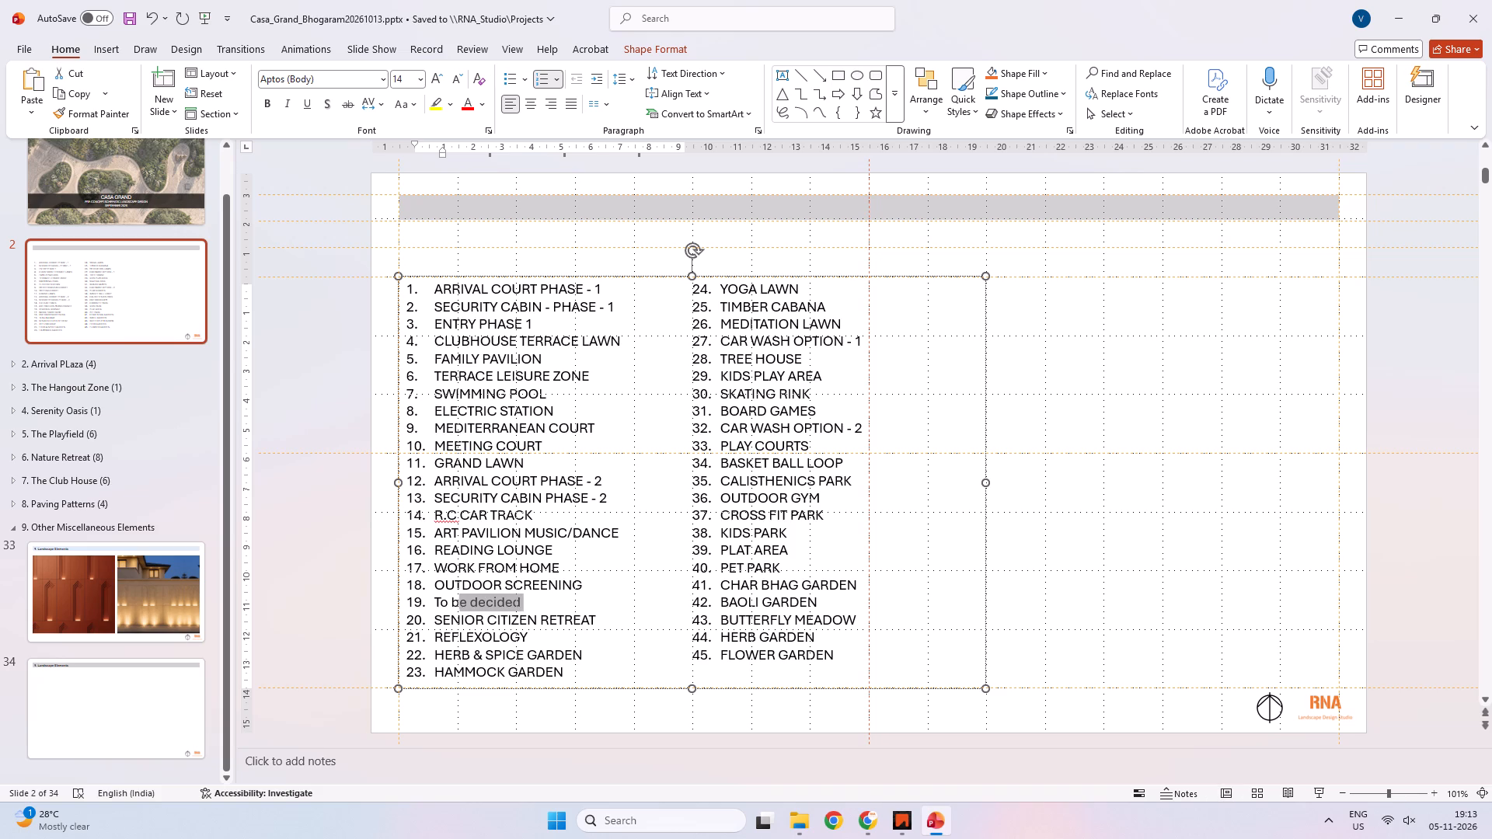
pyautogui.hotkey('shift', 'Left')
pyautogui.hotkey('shift', 'Left')
pyautogui.hotkey('shift', 'Left')
pyautogui.hotkey('shift', 'Left')
pyautogui.hotkey('ctrl', 'b')
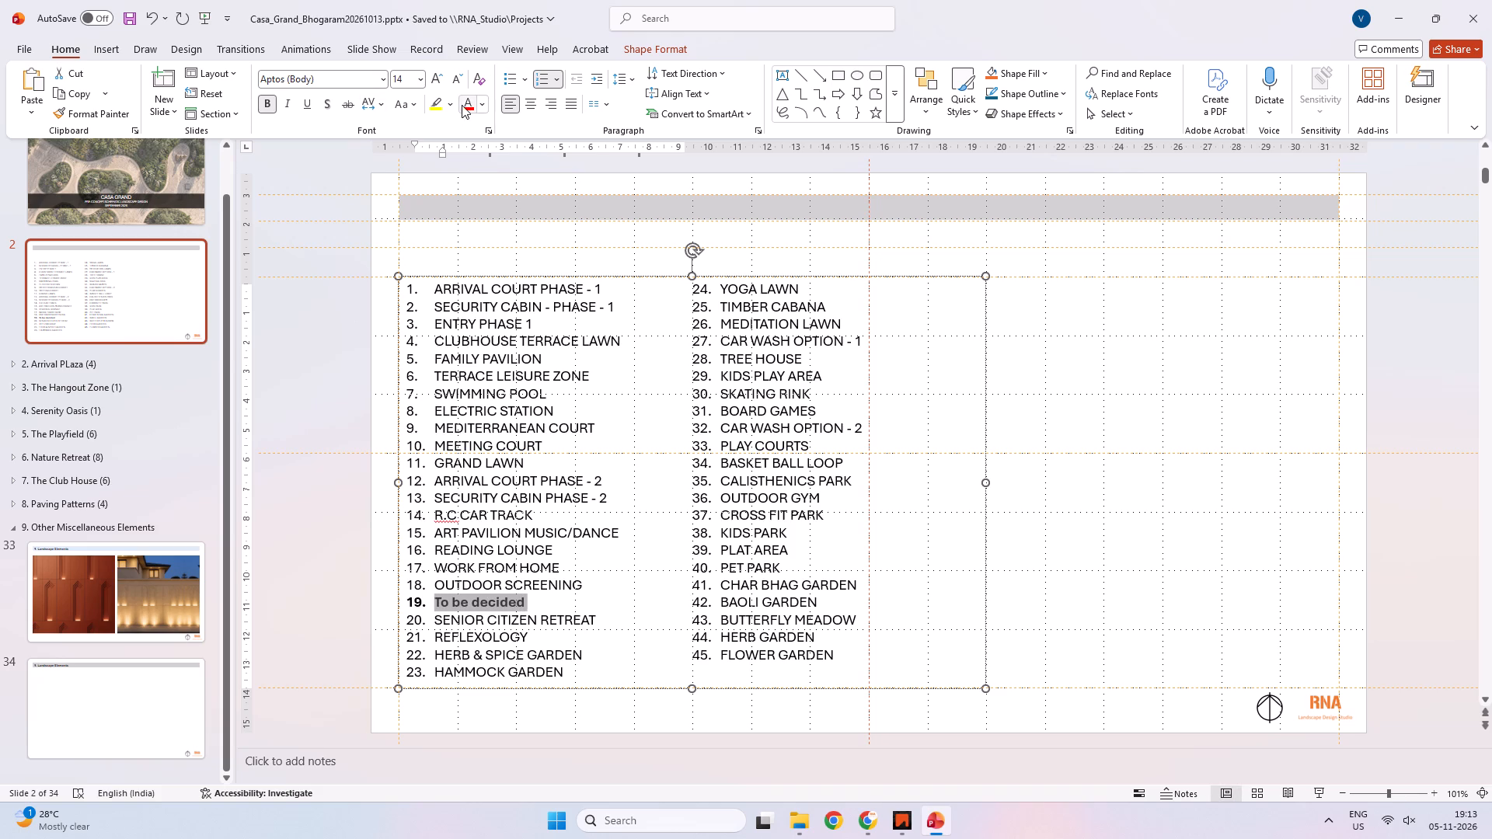
pyautogui.click(470, 105)
pyautogui.click(551, 606)
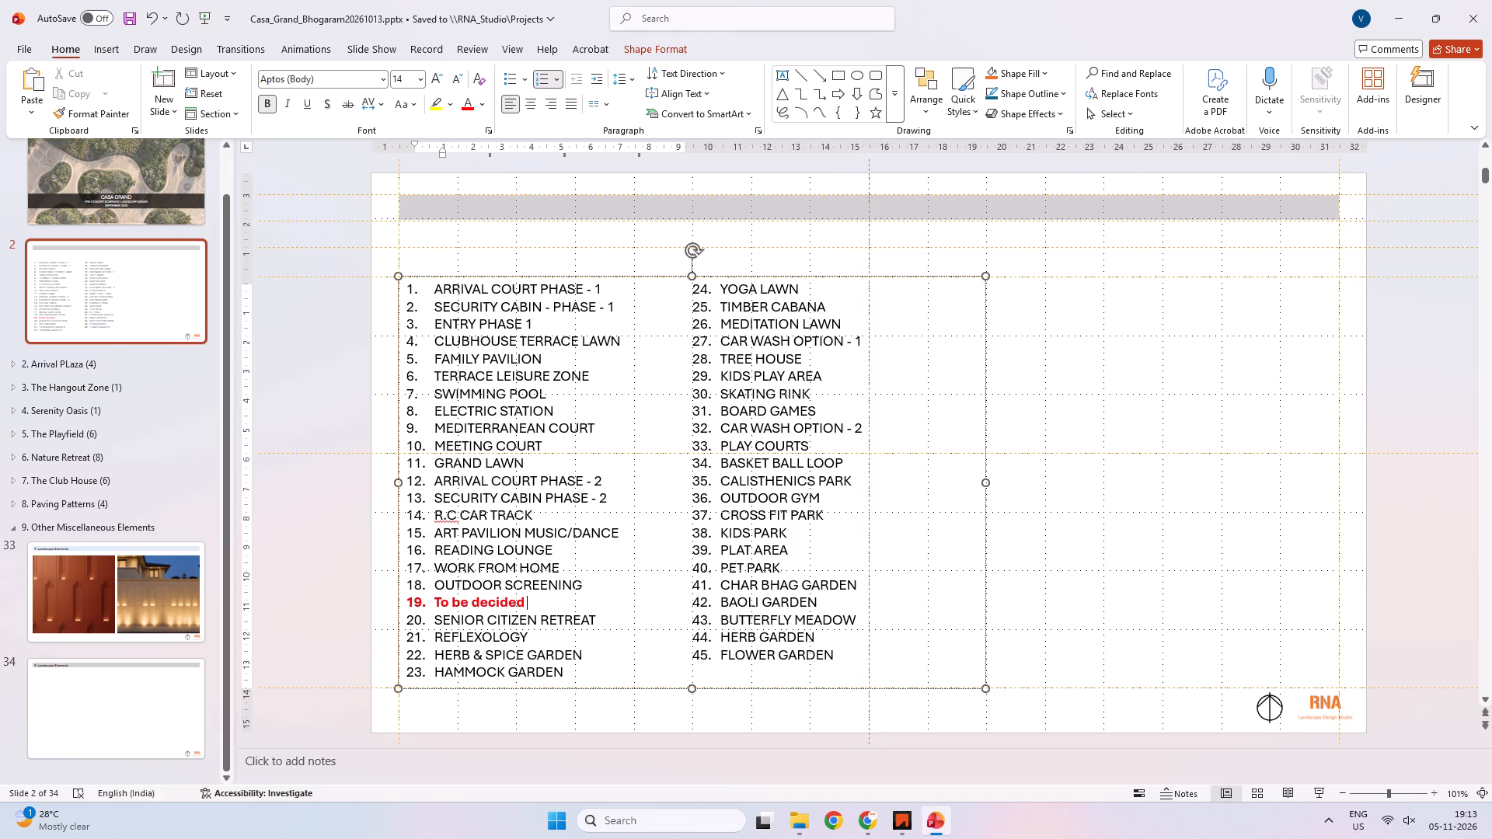
# Copy the bold red "To be decided" text of item 19.
pyautogui.moveTo(509, 604); pyautogui.dragTo(439, 604)
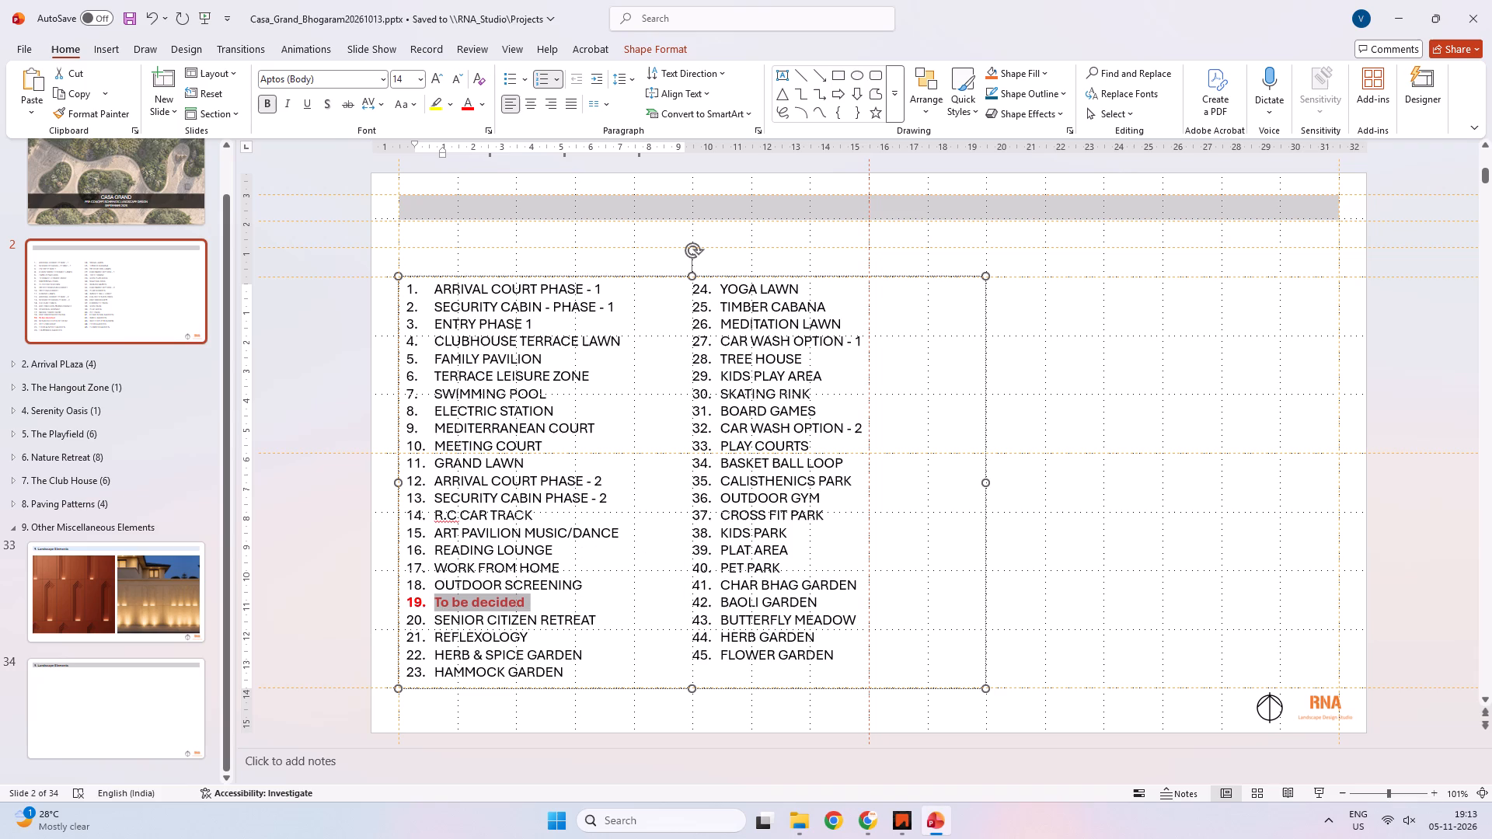
pyautogui.hotkey('ctrl', 'c')
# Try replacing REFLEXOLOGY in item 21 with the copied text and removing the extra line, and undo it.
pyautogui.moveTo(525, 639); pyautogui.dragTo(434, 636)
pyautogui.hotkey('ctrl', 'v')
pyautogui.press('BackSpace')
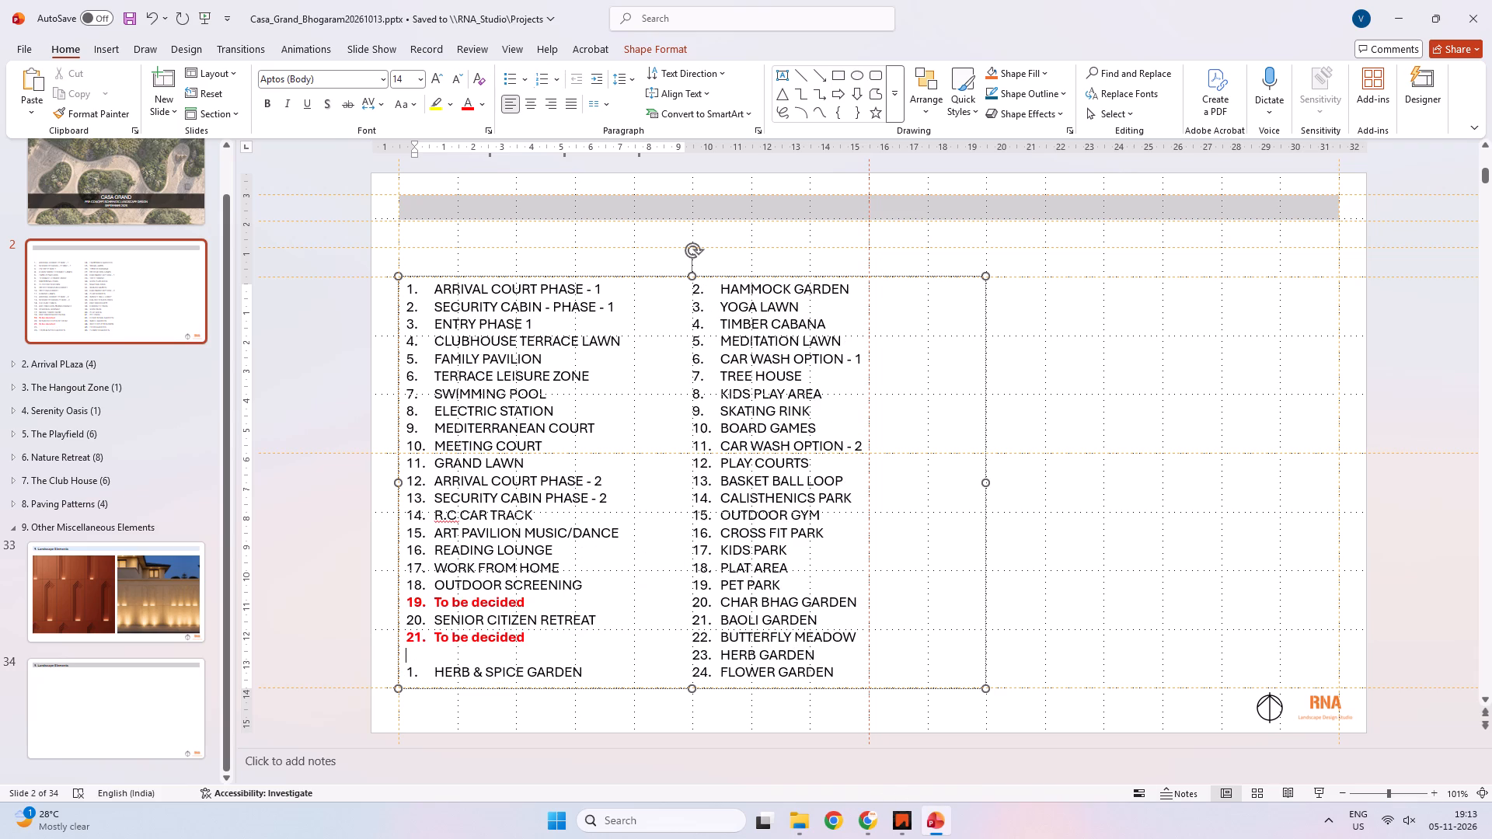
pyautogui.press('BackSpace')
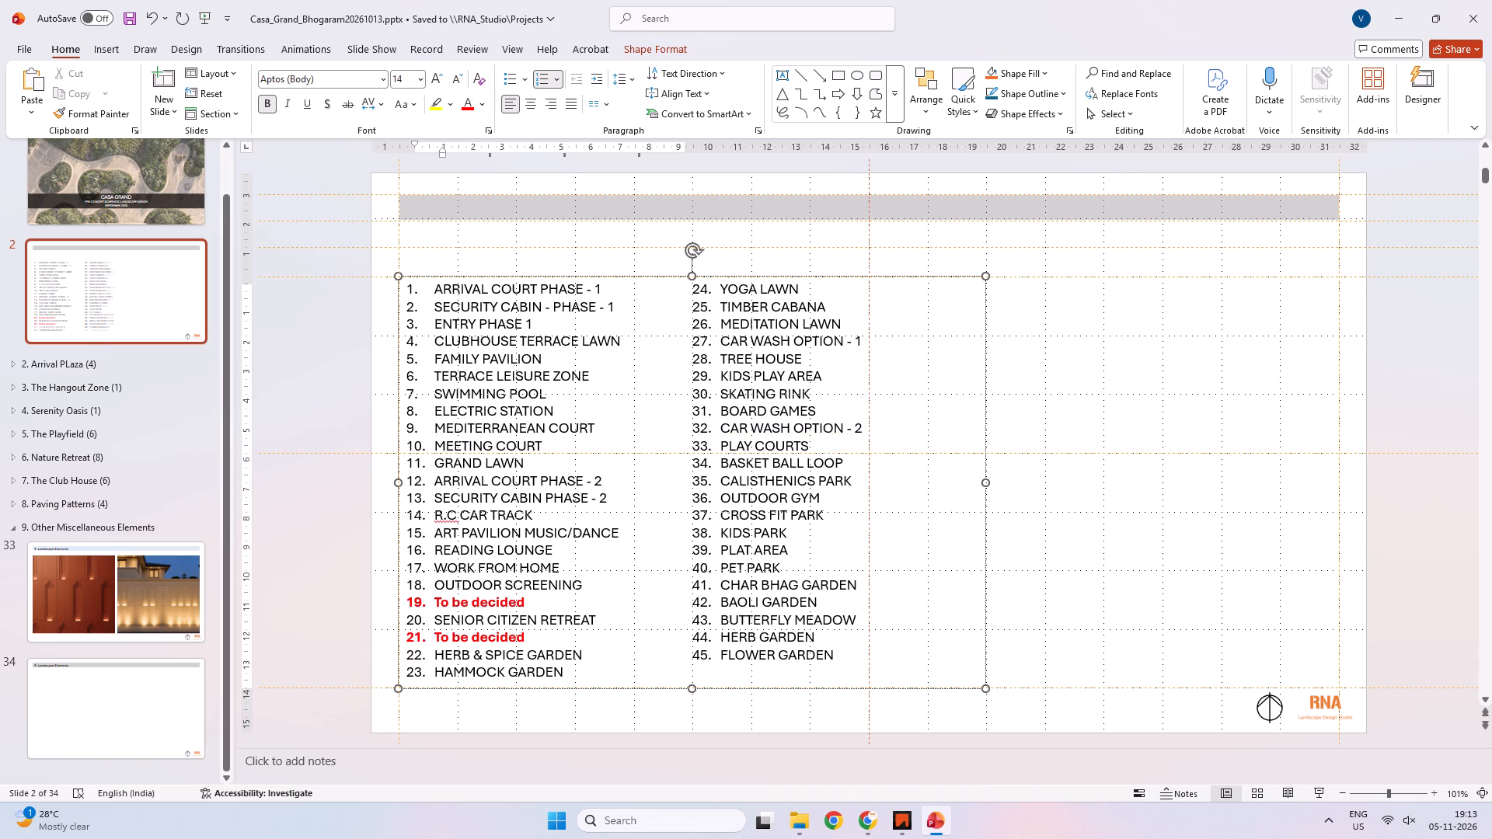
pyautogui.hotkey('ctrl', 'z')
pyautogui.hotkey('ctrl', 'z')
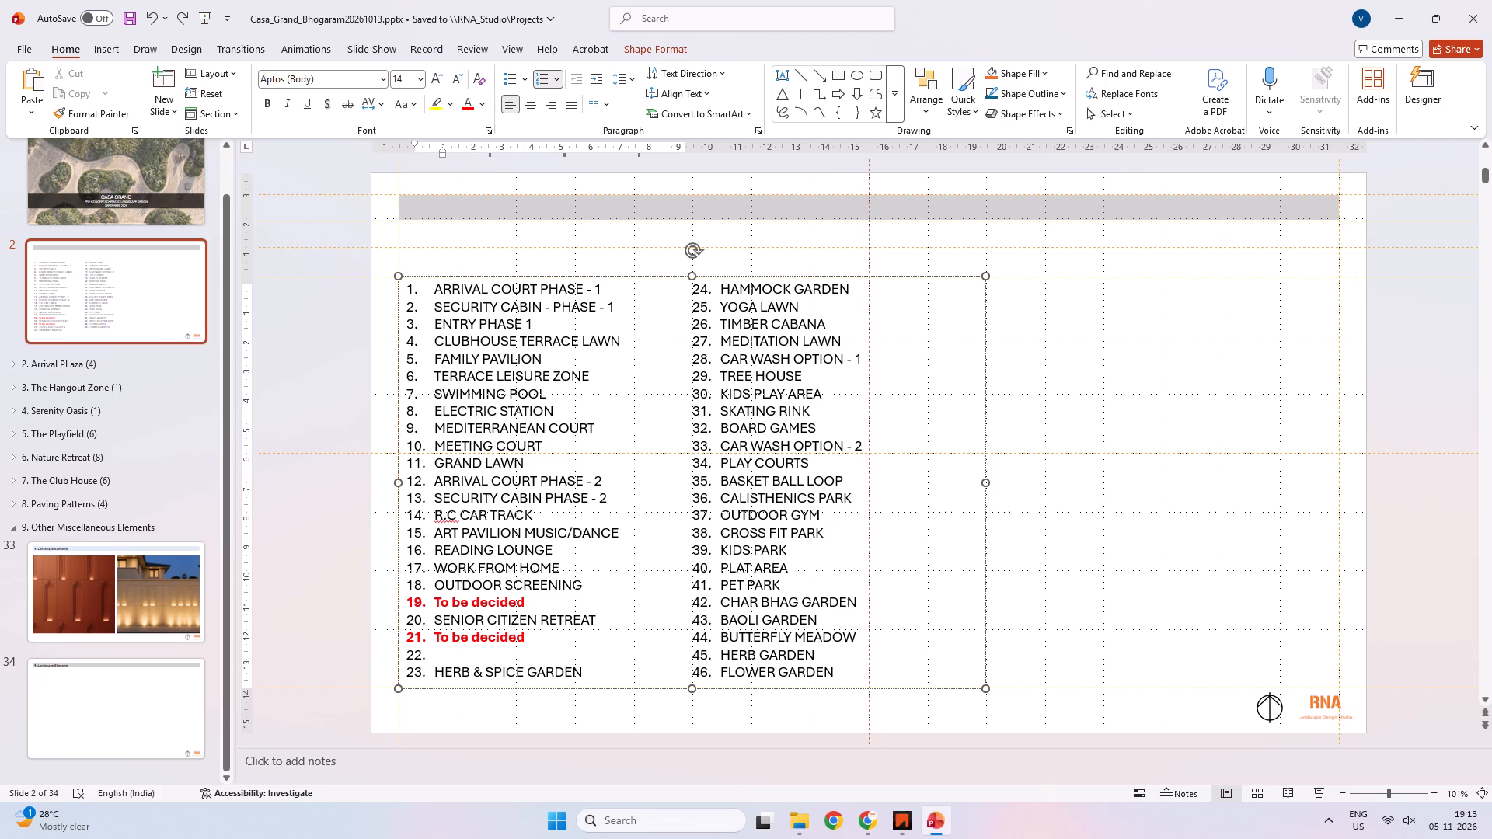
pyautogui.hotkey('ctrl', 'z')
# Replace REFLEXOLOGY in item 21 with the copied red "To be decided" text.
pyautogui.click(519, 642)
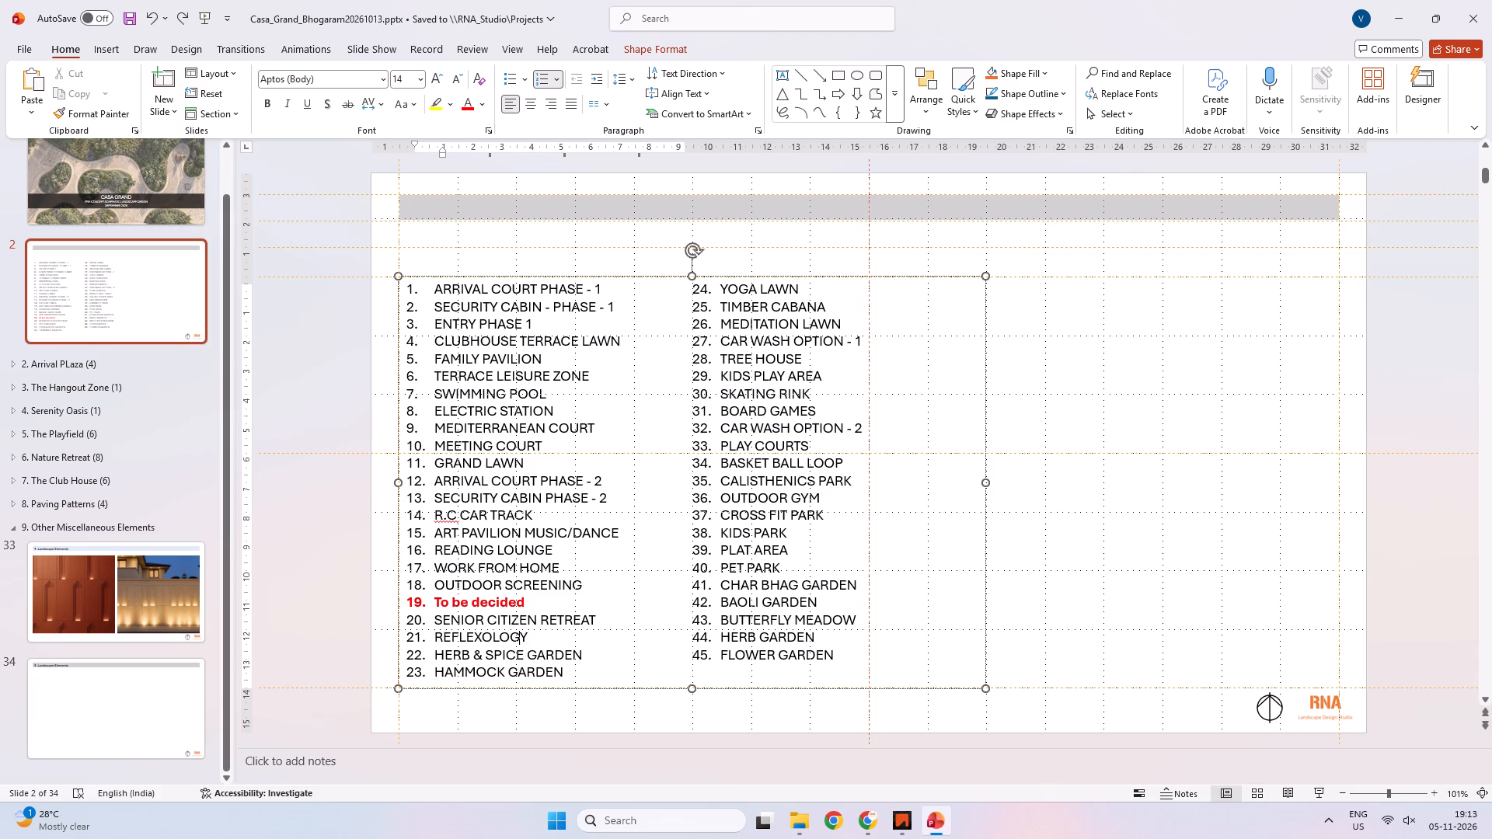
pyautogui.moveTo(437, 638); pyautogui.dragTo(533, 635)
pyautogui.hotkey('ctrl', 'v')
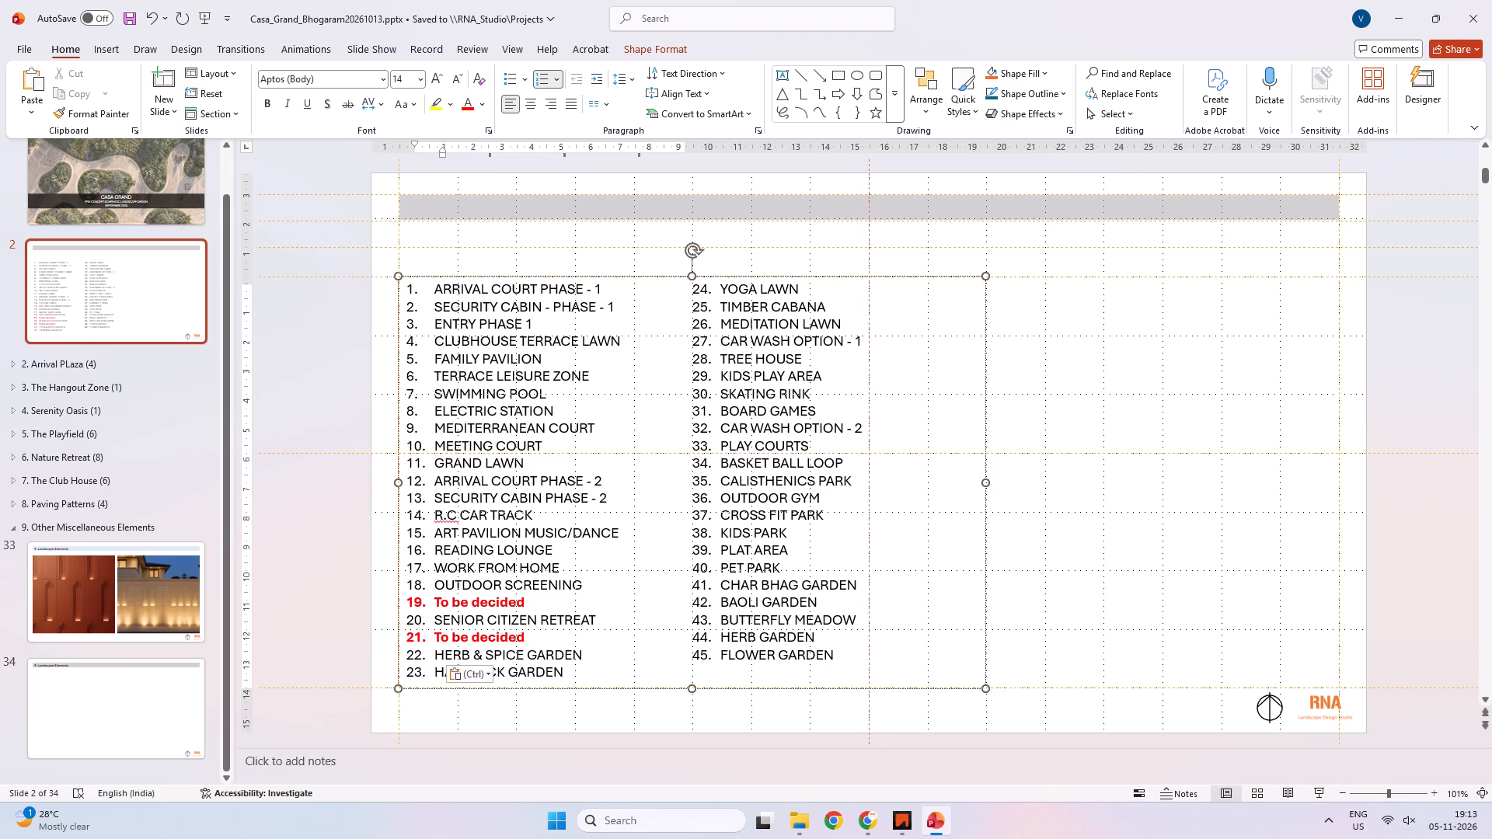
pyautogui.click(598, 661)
# Replace YOGA LAWN in item 24 with the copied red "To be decided" text.
pyautogui.moveTo(723, 290); pyautogui.dragTo(823, 291)
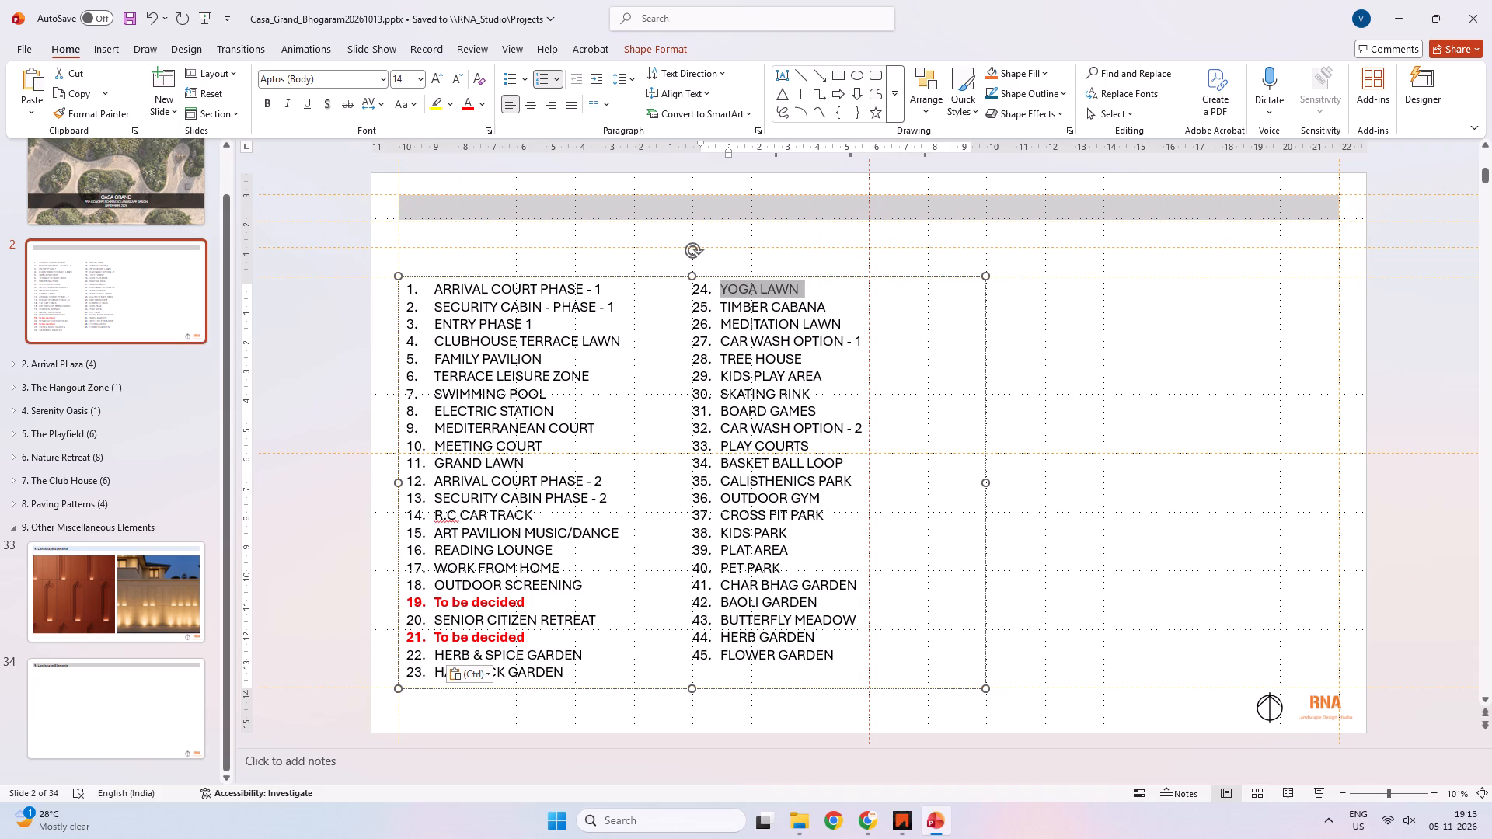
pyautogui.hotkey('ctrl', 'v')
# Append "/ yoga lawn" to MEDITATION LAWN in item 26.
pyautogui.click(843, 326)
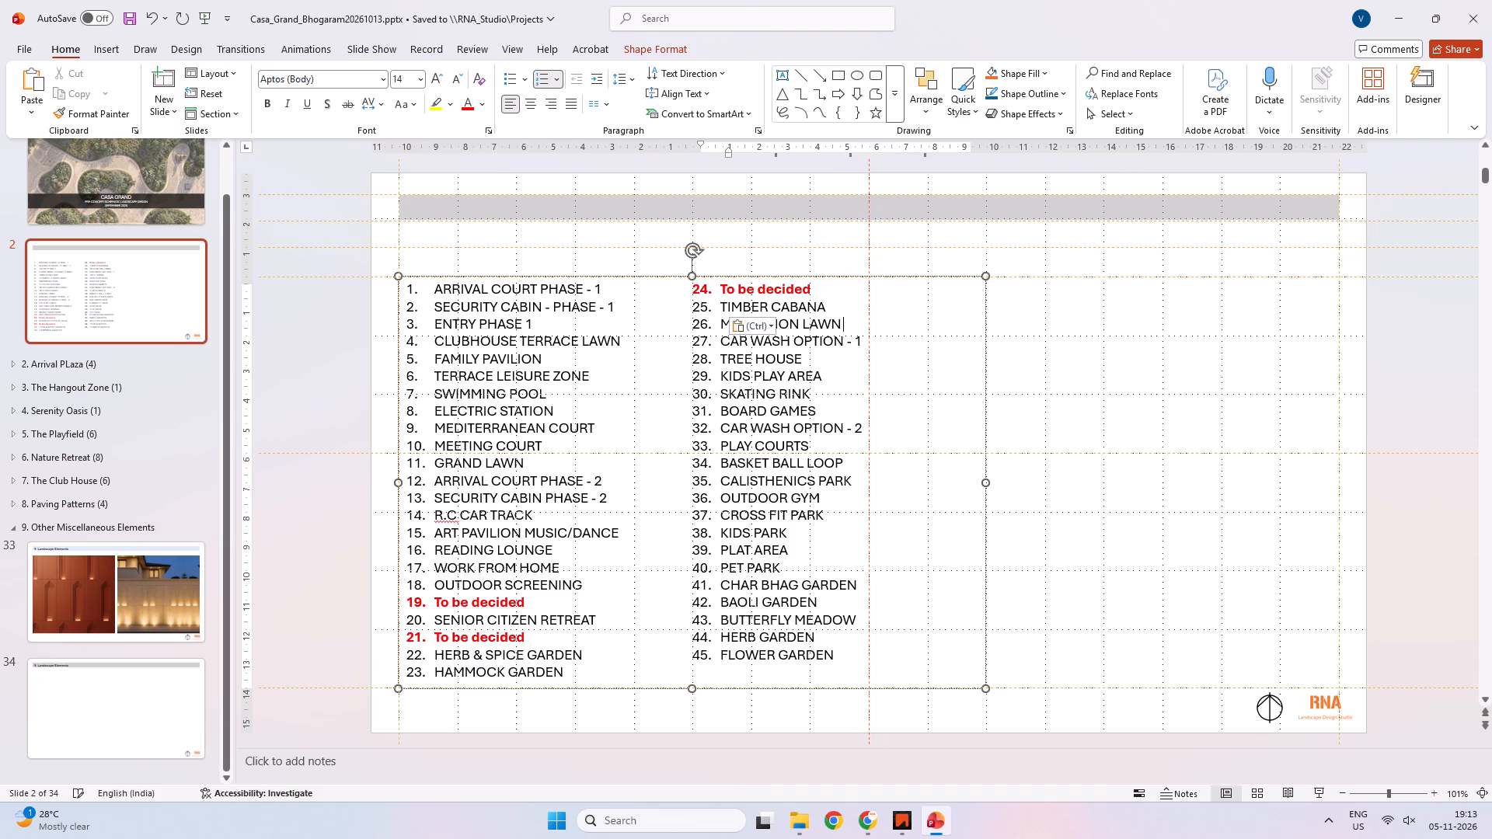
pyautogui.write('/')
pyautogui.press('space')
pyautogui.write('ypoga')
pyautogui.press('space')
pyautogui.press('BackSpace')
pyautogui.press('BackSpace')
pyautogui.press('BackSpace')
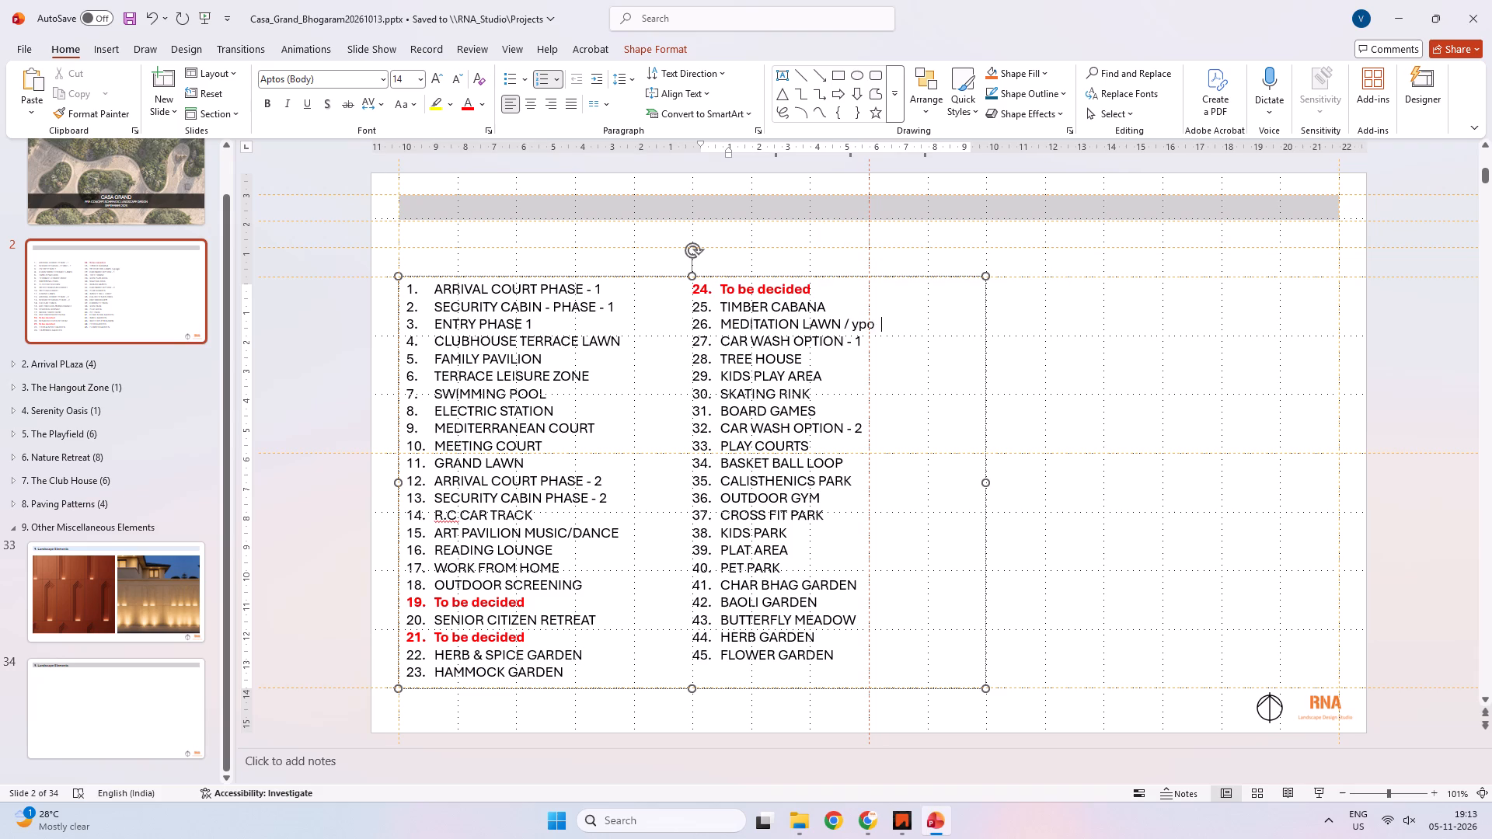
pyautogui.press('BackSpace')
pyautogui.press('BackSpace')
pyautogui.write('oga lawn')
pyautogui.press('space')
# Change OPTION to "phase" in item 27 so it reads "CAR WASH phase - 1".
pyautogui.click(866, 343)
pyautogui.press('Left')
pyautogui.press('Left')
pyautogui.press('Left')
pyautogui.press('Left')
pyautogui.press('BackSpace')
pyautogui.press('BackSpace')
pyautogui.press('BackSpace')
pyautogui.press('BackSpace')
pyautogui.press('BackSpace')
pyautogui.press('BackSpace')
pyautogui.write('phase')
# Change OPTION to "phase" in item 32 so it reads "CAR WASH phase - 2".
pyautogui.press('Down')
pyautogui.press('Down')
pyautogui.press('Down')
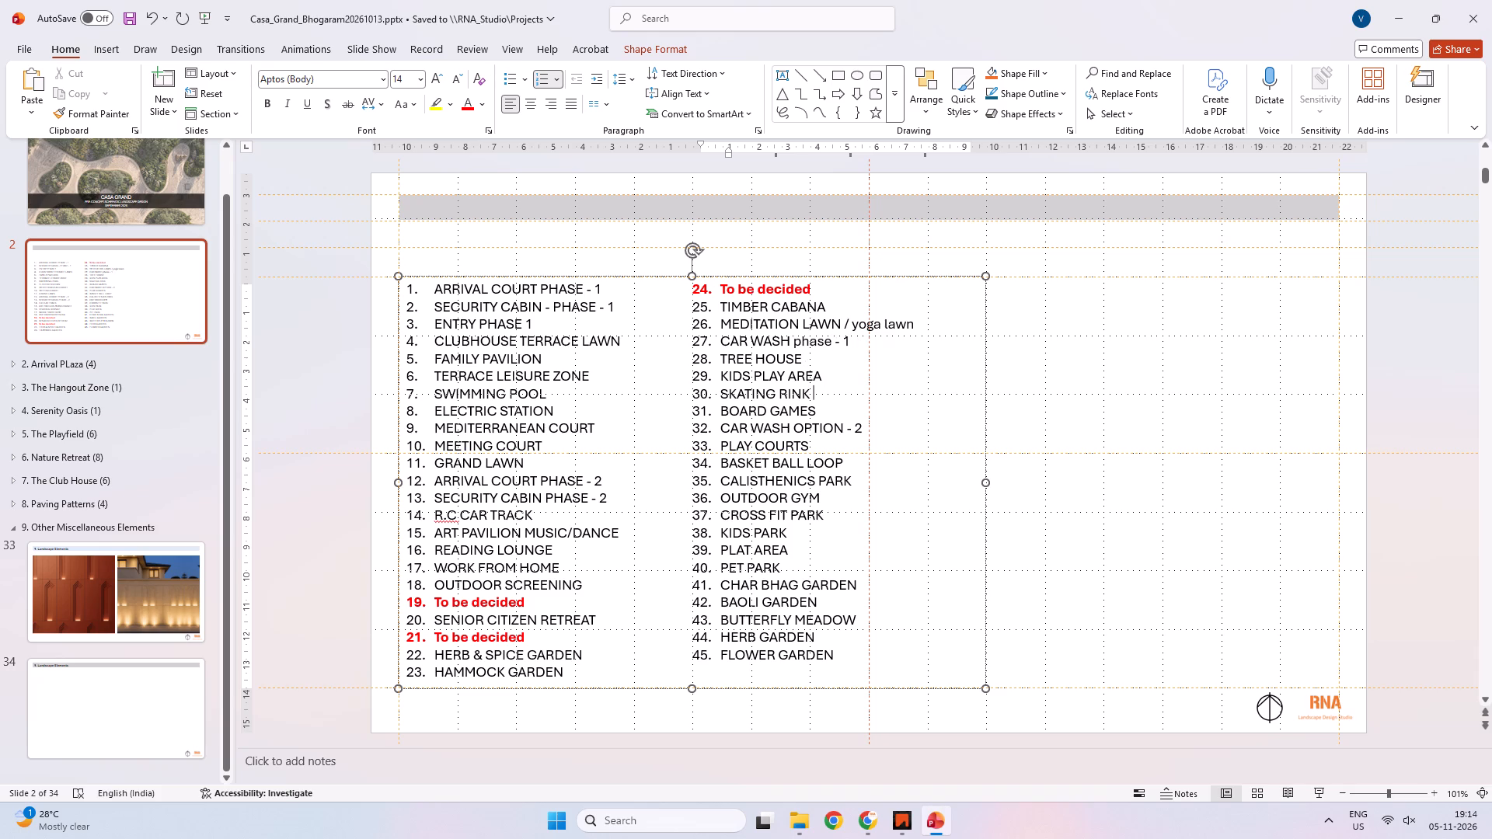
pyautogui.press('Down')
pyautogui.press('Down')
pyautogui.press('Right')
pyautogui.press('BackSpace')
pyautogui.press('BackSpace')
pyautogui.press('BackSpace')
pyautogui.press('BackSpace')
pyautogui.press('BackSpace')
pyautogui.press('BackSpace')
pyautogui.write('phase 2')
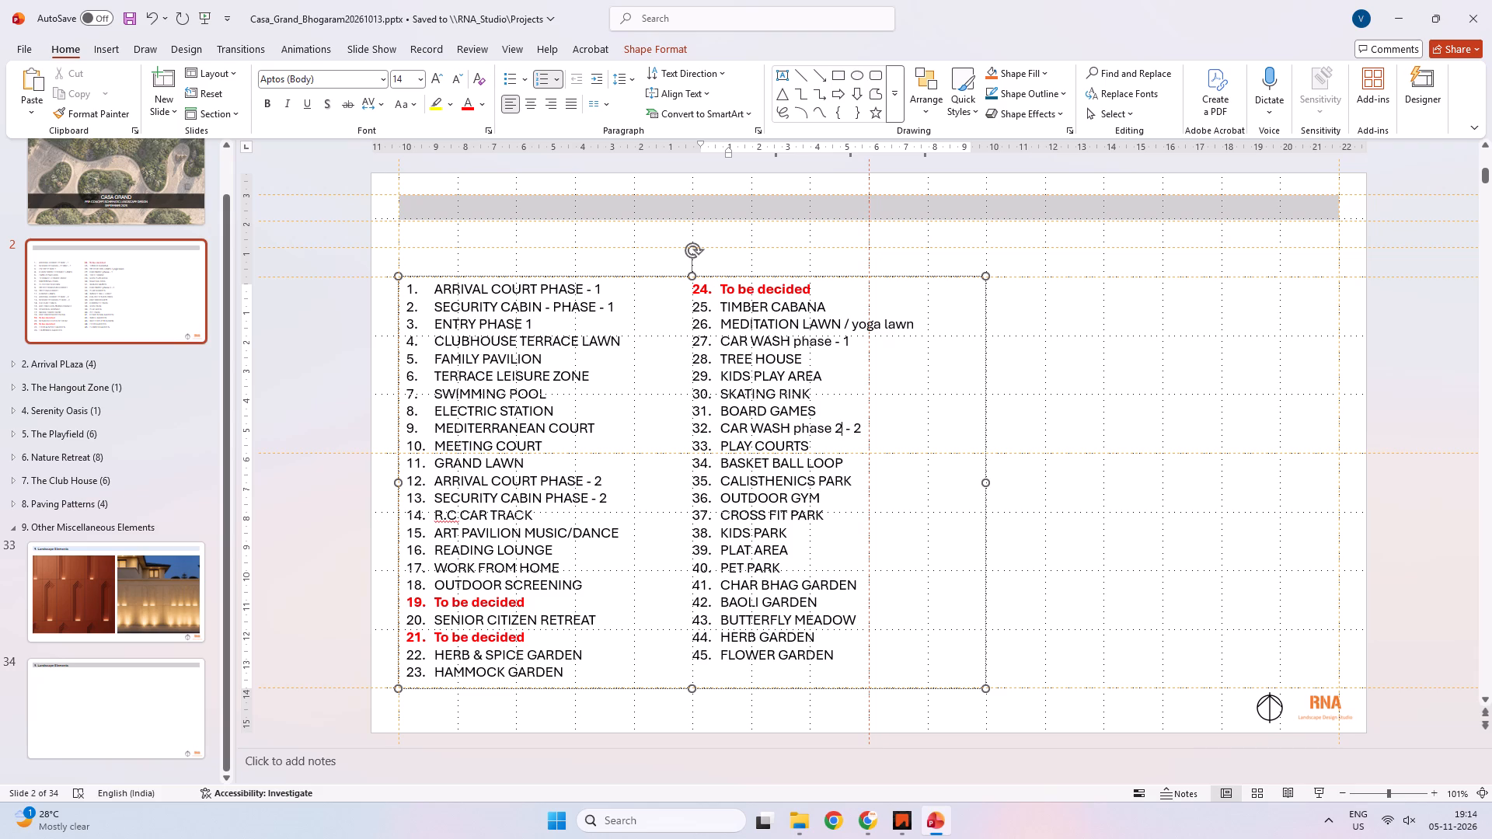
pyautogui.press('BackSpace')
pyautogui.press('-')
pyautogui.press('BackSpace')
pyautogui.press('BackSpace')
pyautogui.click(1073, 410)
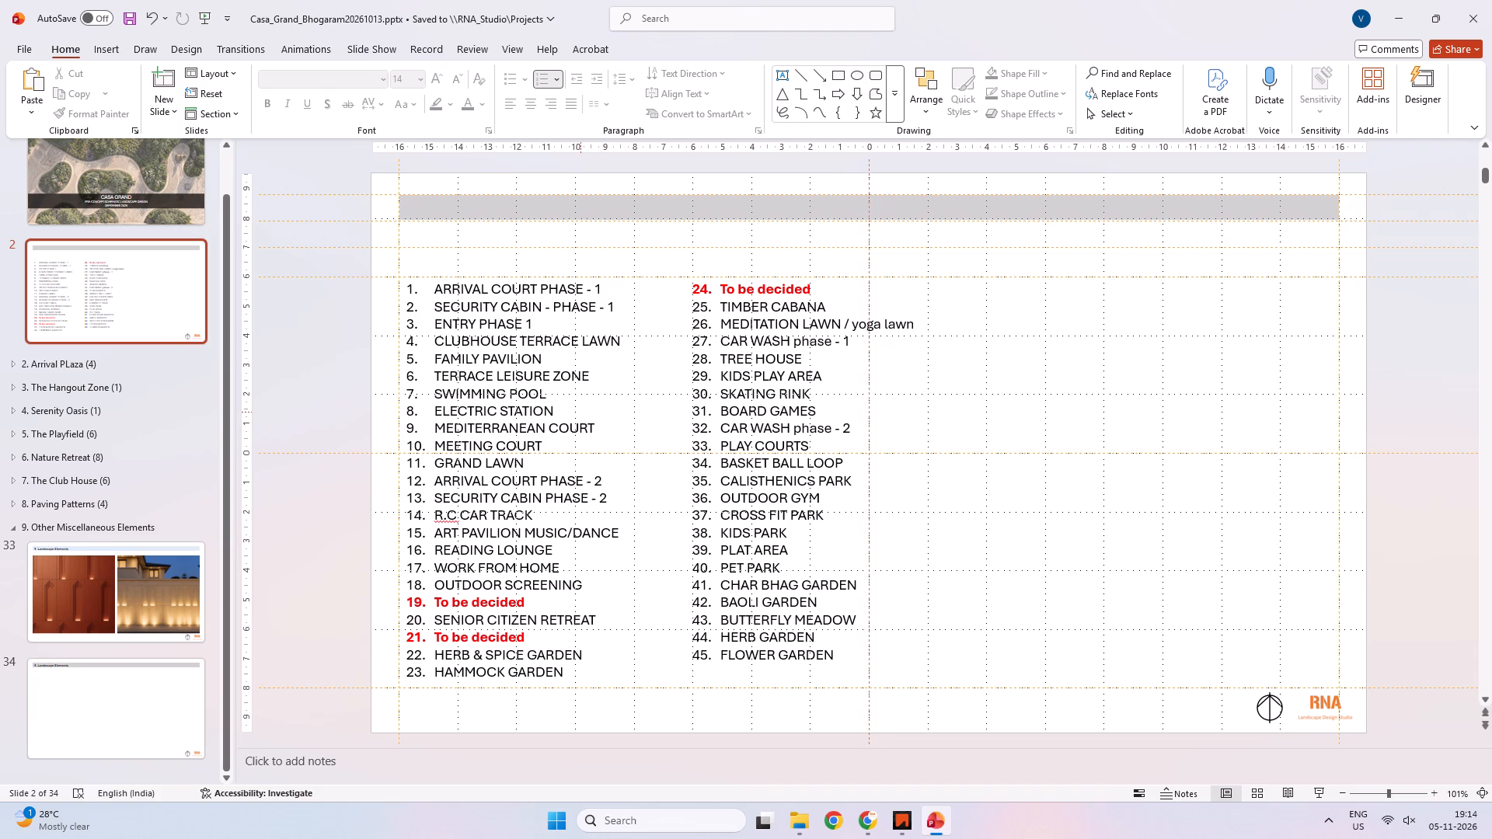
# Switch to the landscape layout drawing in IIACAD and save it.
pyautogui.hotkey('alt', 'Tab')
pyautogui.click(348, 328)
pyautogui.hotkey('ctrl', 's')
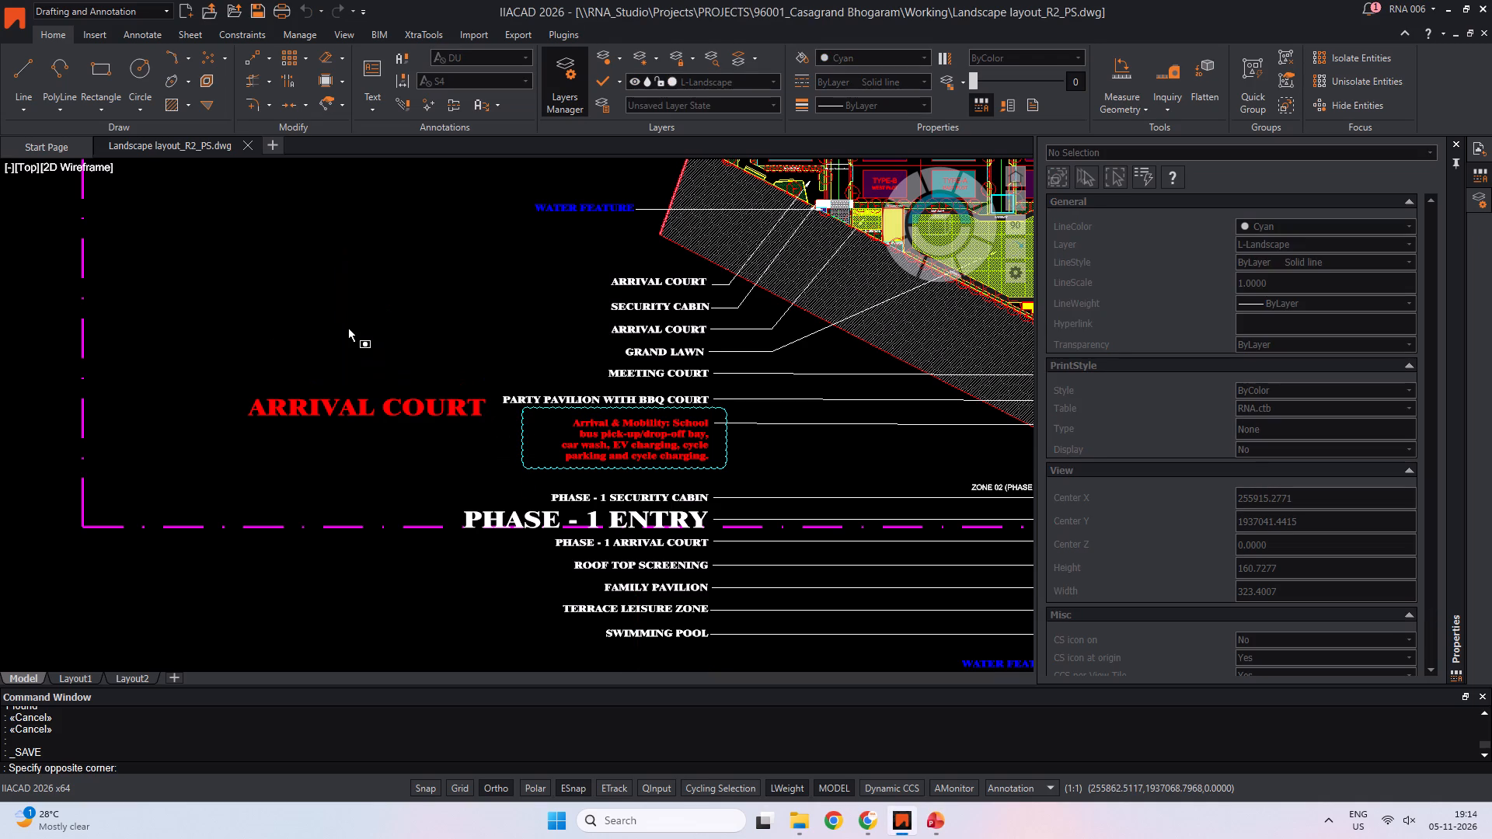
pyautogui.click(486, 365)
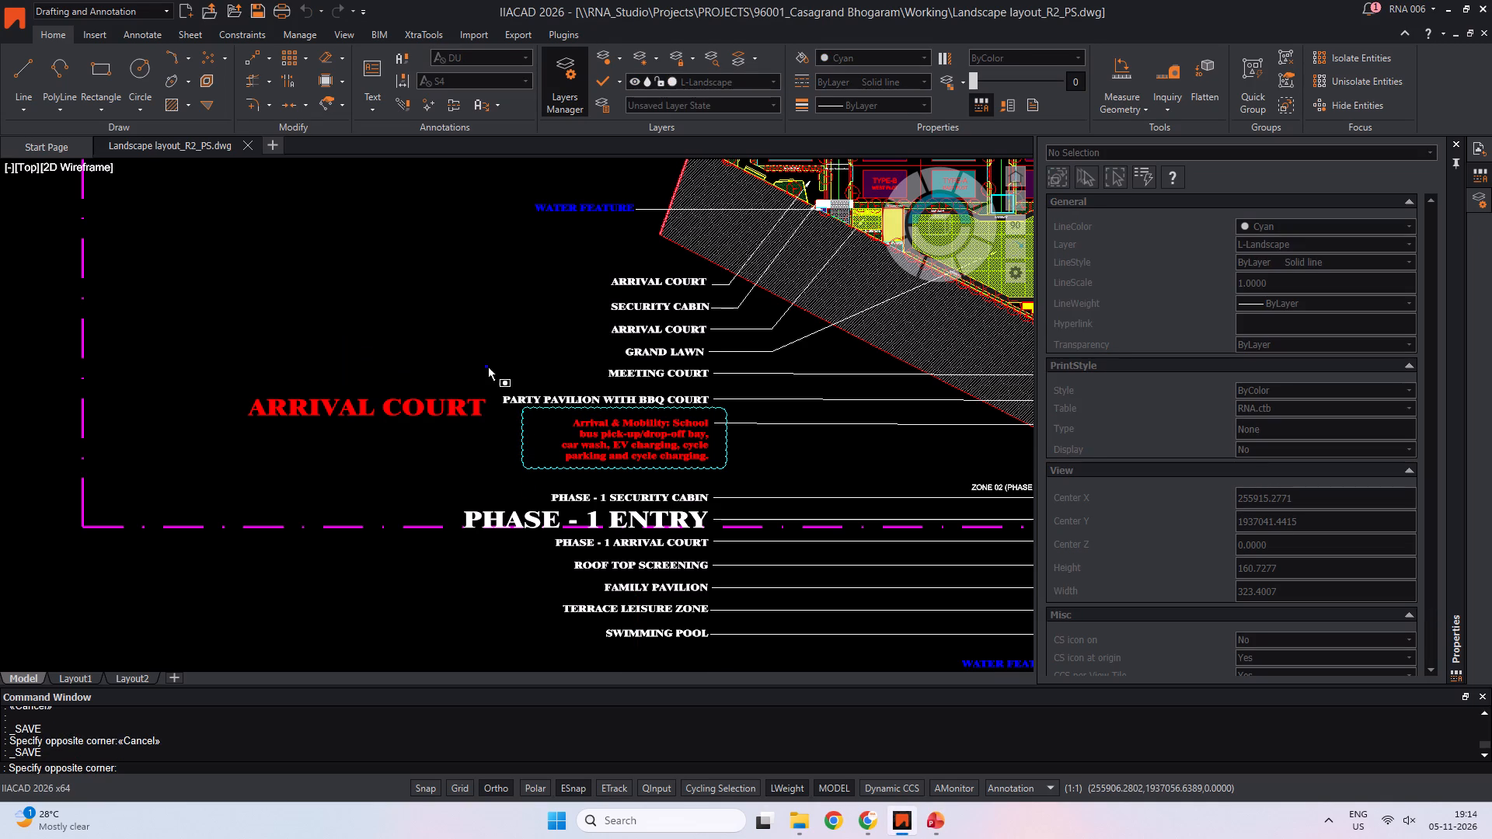
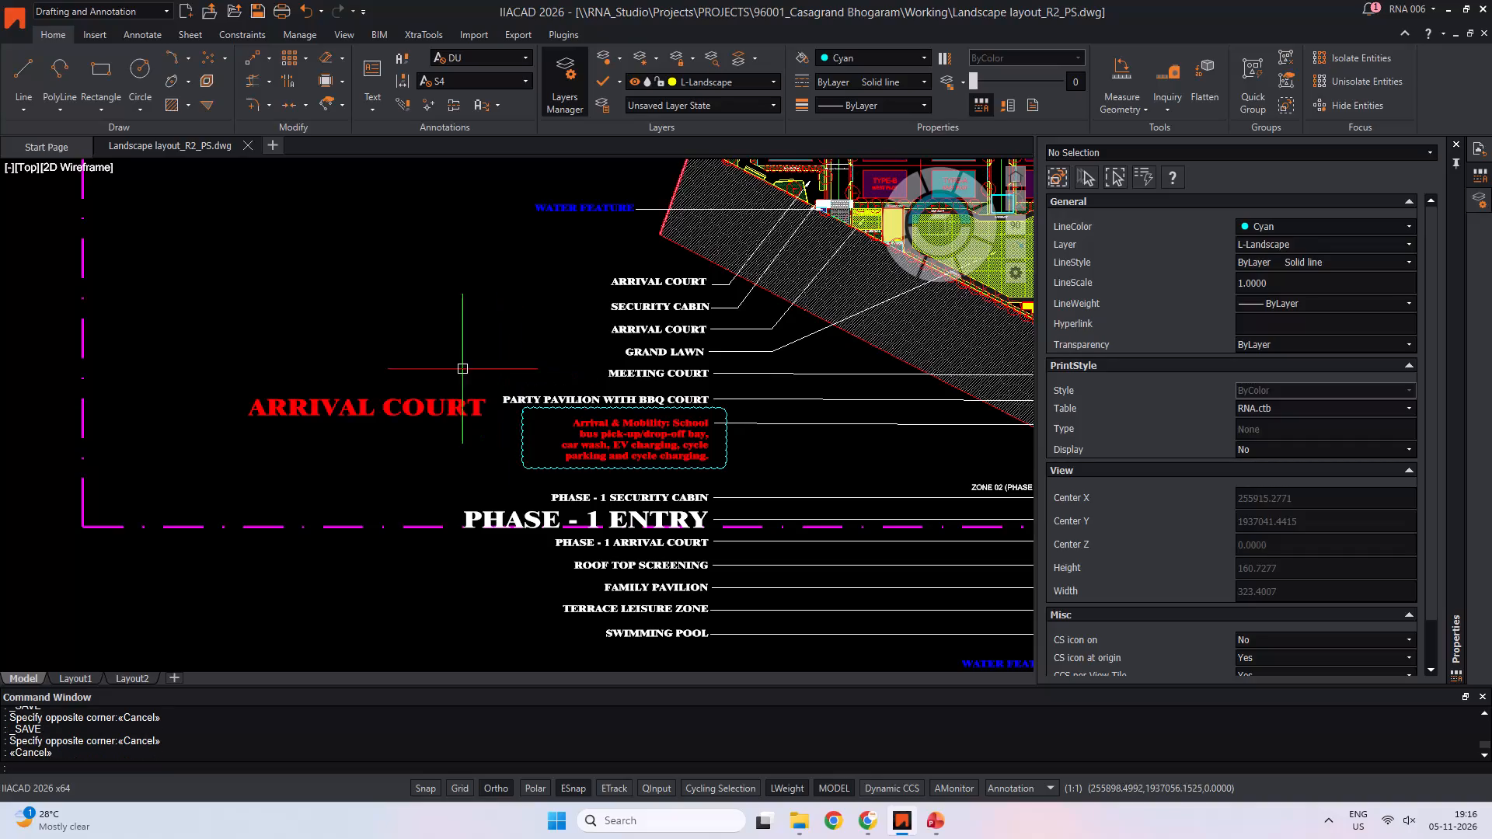
# Examine the labelled landscape areas around the site plan, from the phase 1 arrival court to the phase II zones, against the list.
pyautogui.scroll(-2, 519, 411)
pyautogui.moveTo(657, 374); pyautogui.dragTo(643, 385, button='middle')
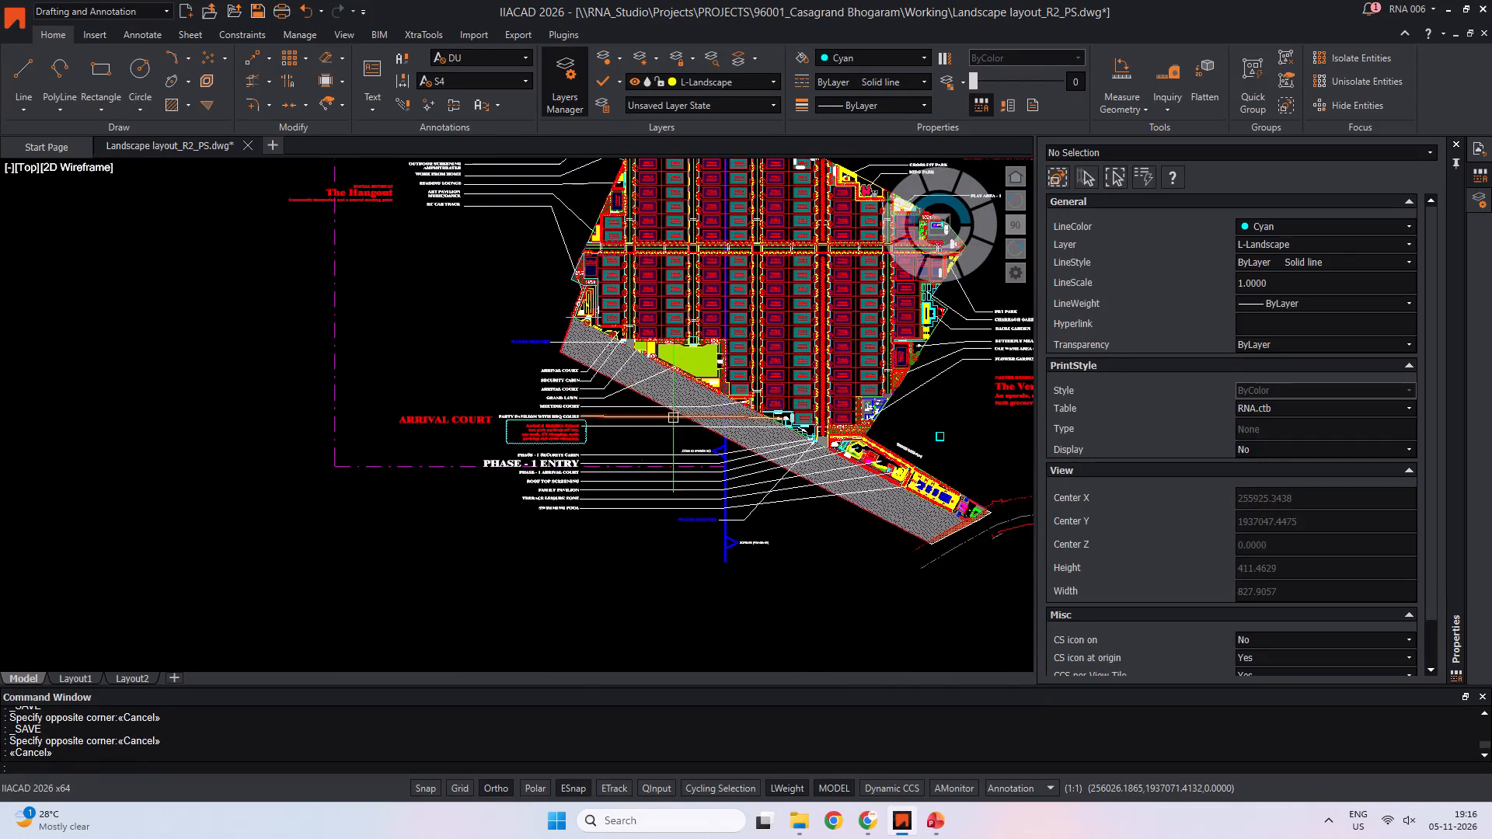
pyautogui.scroll(4, 732, 411)
pyautogui.moveTo(838, 349); pyautogui.dragTo(815, 387, button='middle')
pyautogui.scroll(1, 798, 408)
pyautogui.scroll(-2, 794, 409)
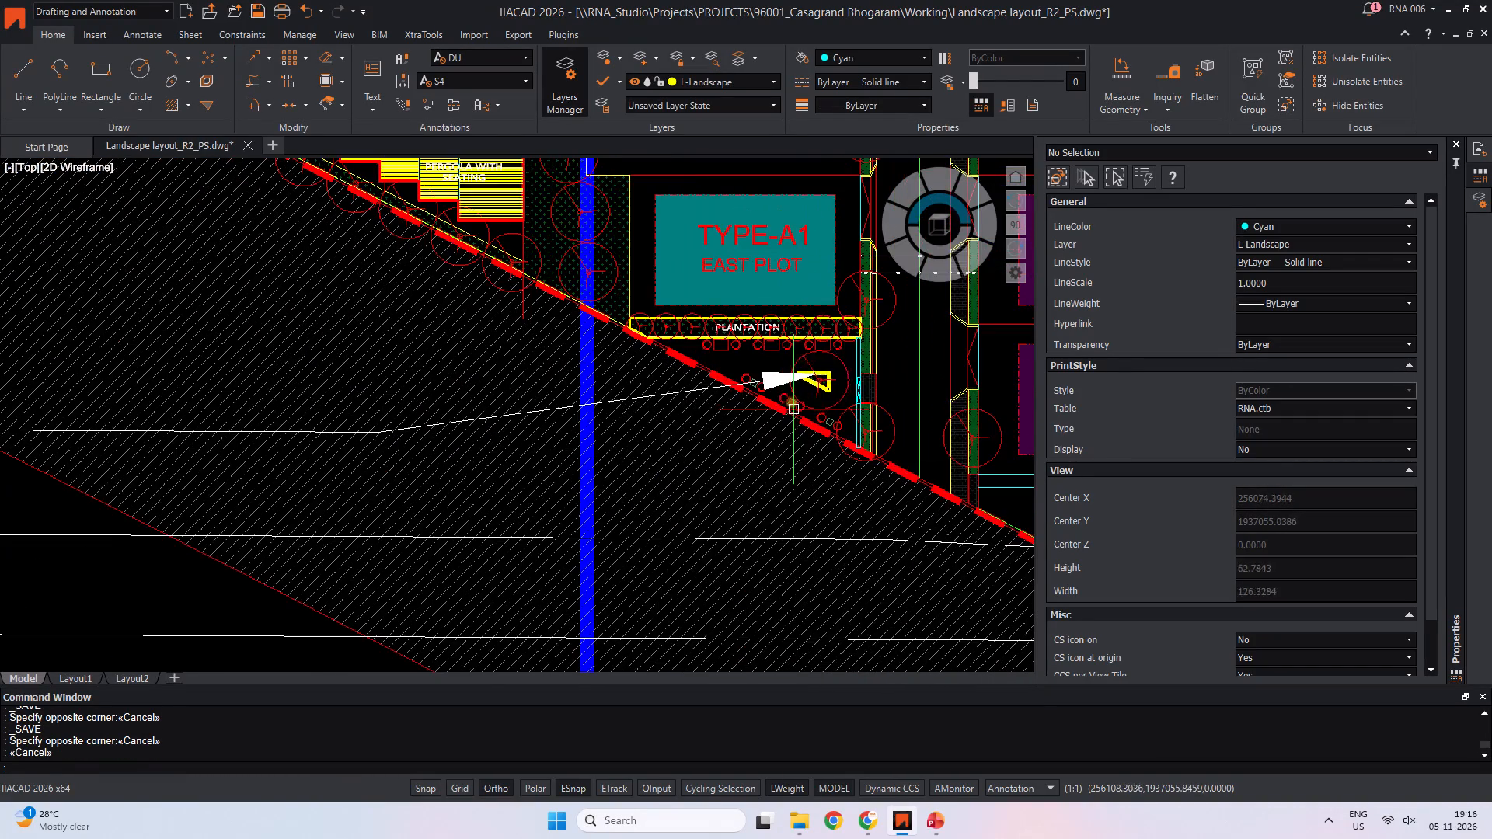
pyautogui.scroll(-1, 793, 410)
pyautogui.moveTo(757, 442); pyautogui.dragTo(874, 412, button='middle')
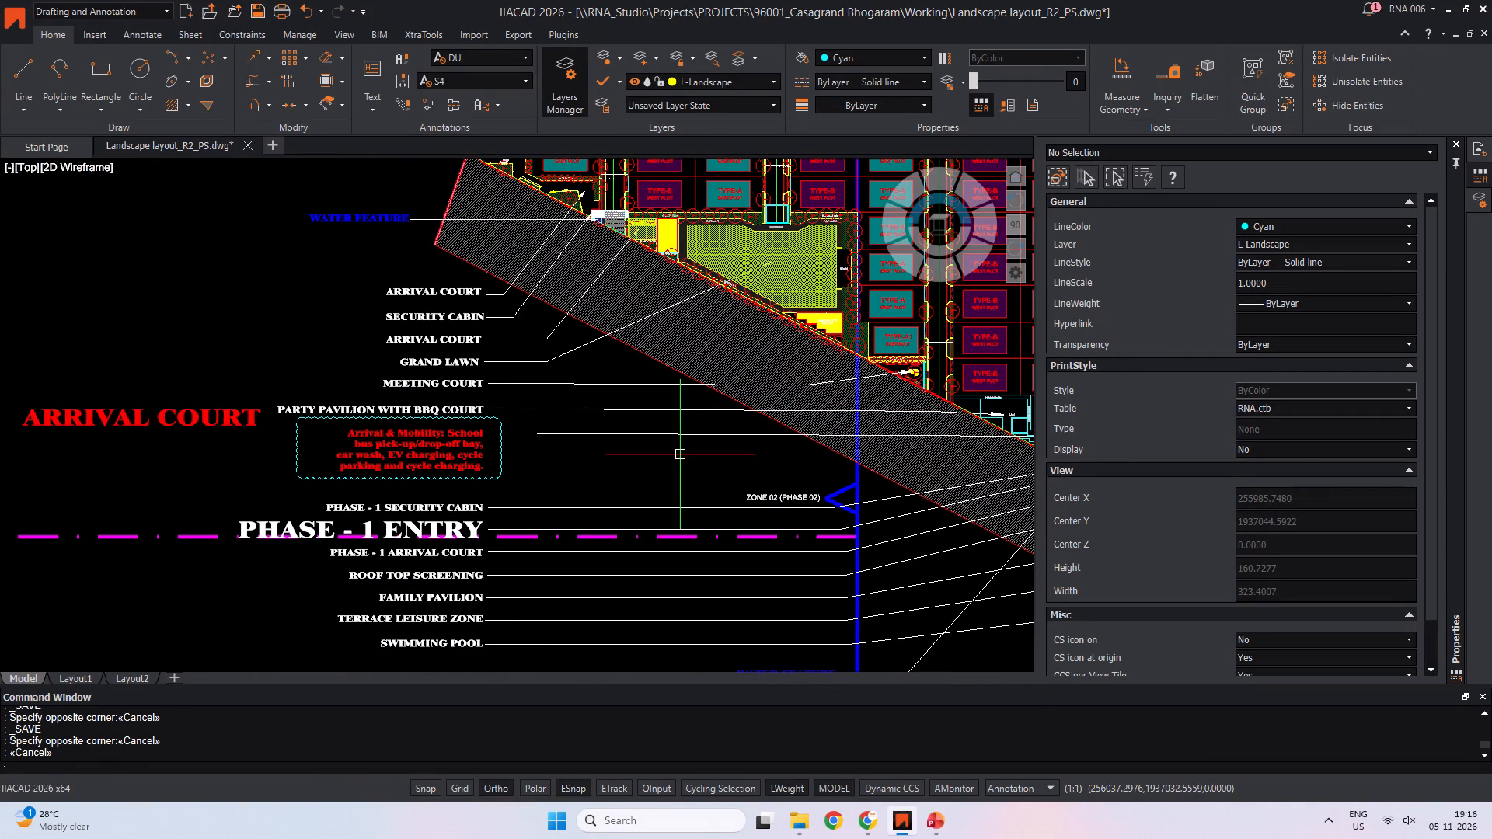
pyautogui.scroll(-2, 455, 424)
pyautogui.moveTo(451, 428); pyautogui.dragTo(521, 532, button='middle')
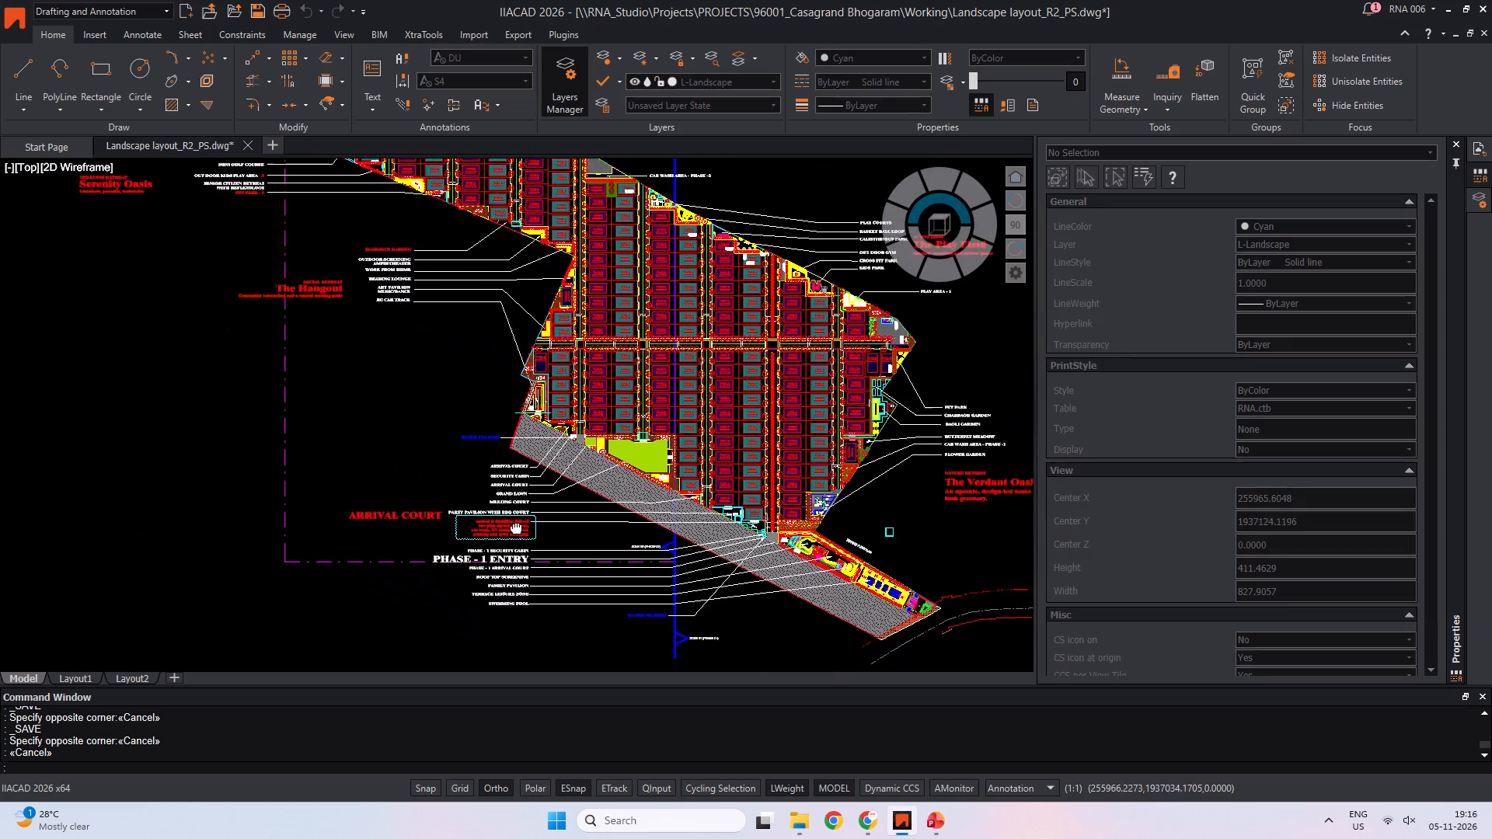
pyautogui.moveTo(521, 532); pyautogui.dragTo(521, 531, button='middle')
pyautogui.moveTo(387, 340); pyautogui.dragTo(507, 501, button='middle')
pyautogui.moveTo(360, 291); pyautogui.dragTo(410, 420, button='middle')
pyautogui.scroll(3, 489, 322)
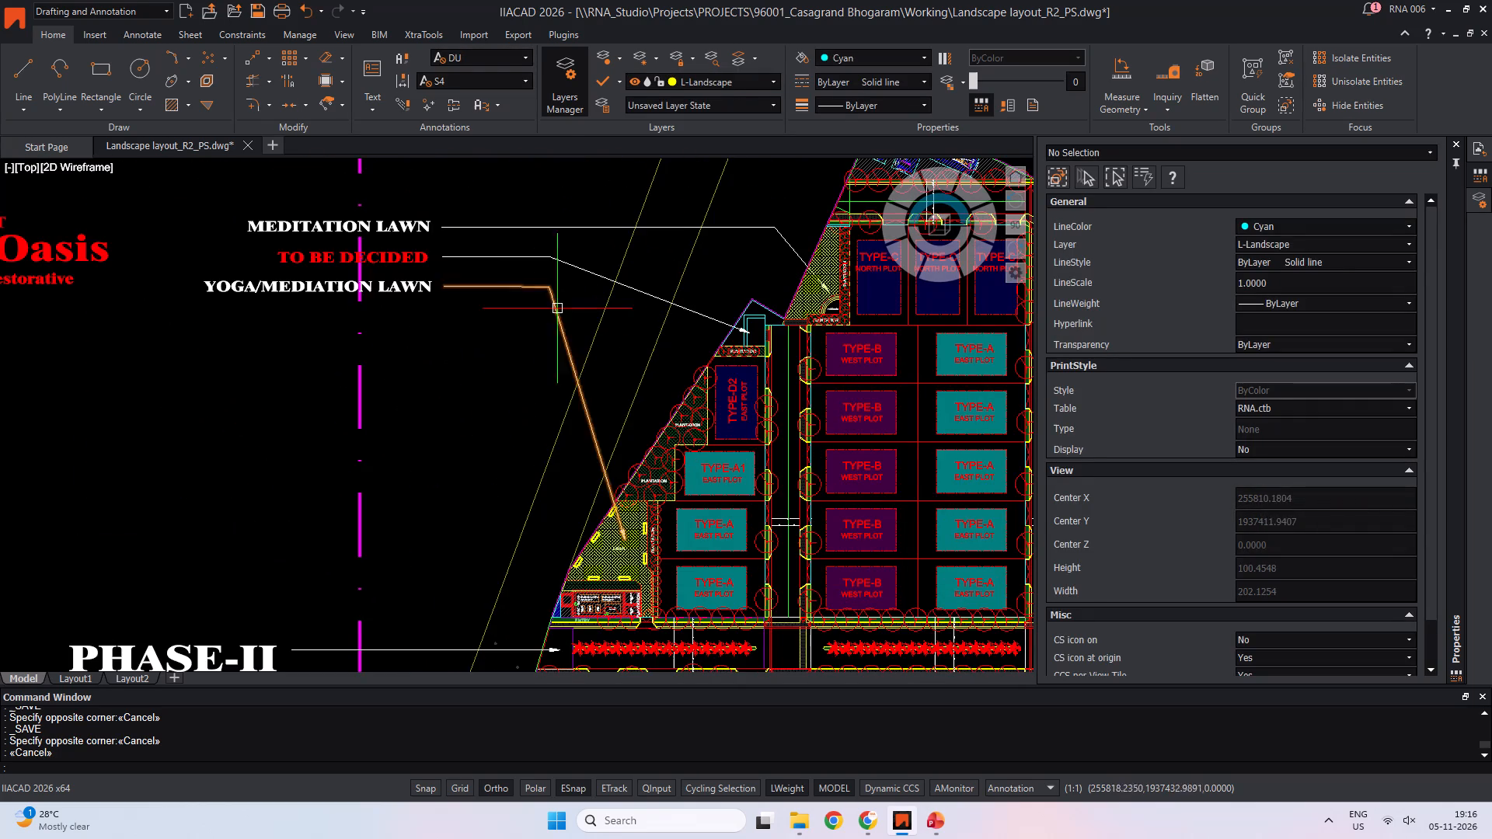
pyautogui.moveTo(565, 308); pyautogui.dragTo(579, 385, button='middle')
pyautogui.scroll(-3, 453, 395)
pyautogui.moveTo(447, 401); pyautogui.dragTo(434, 343, button='middle')
pyautogui.moveTo(442, 382); pyautogui.dragTo(423, 316, button='middle')
pyautogui.scroll(1, 745, 239)
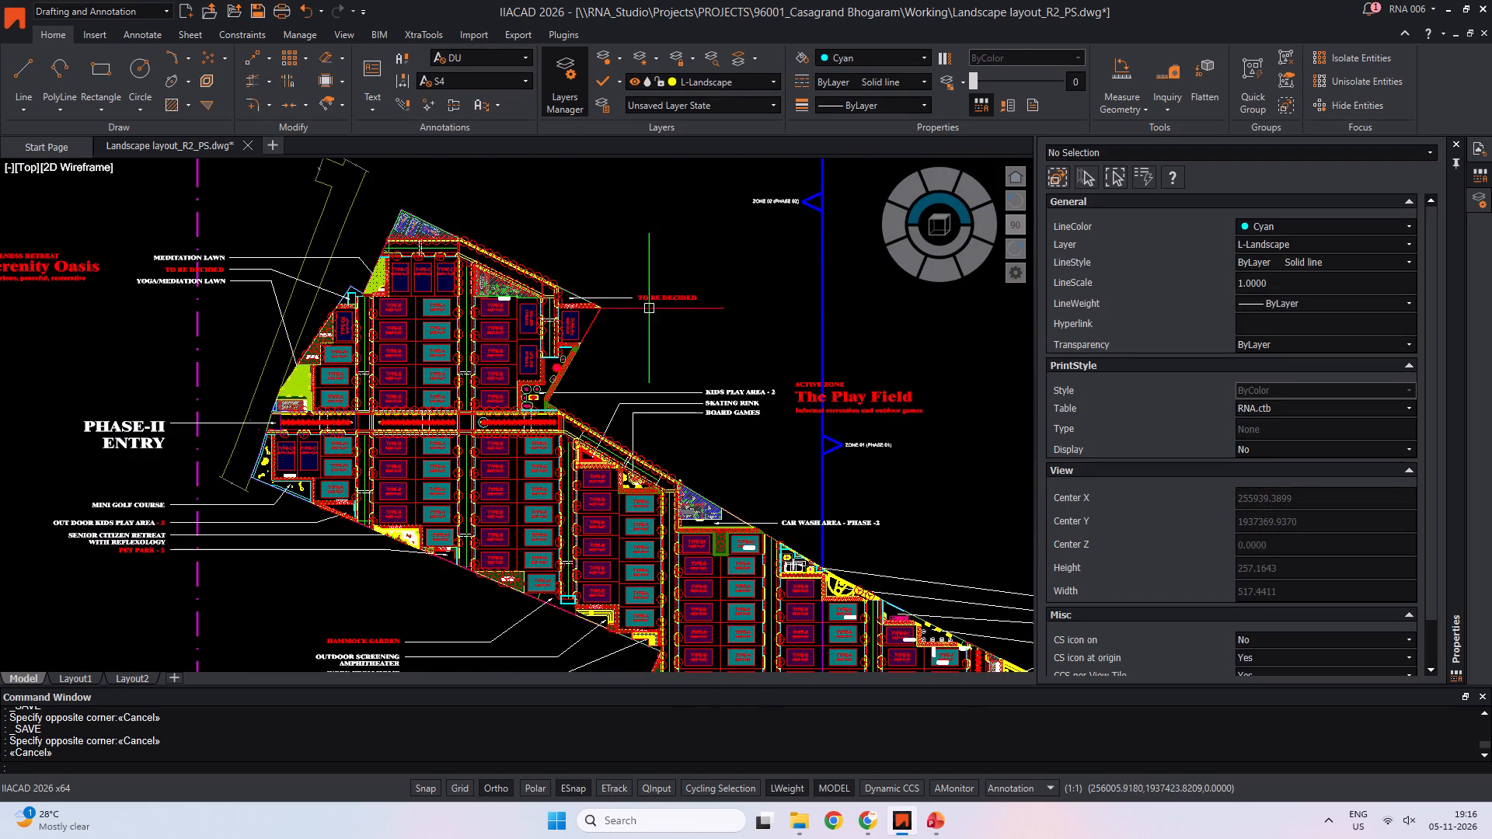
pyautogui.moveTo(608, 326); pyautogui.dragTo(668, 279, button='middle')
pyautogui.moveTo(666, 330); pyautogui.dragTo(631, 243, button='middle')
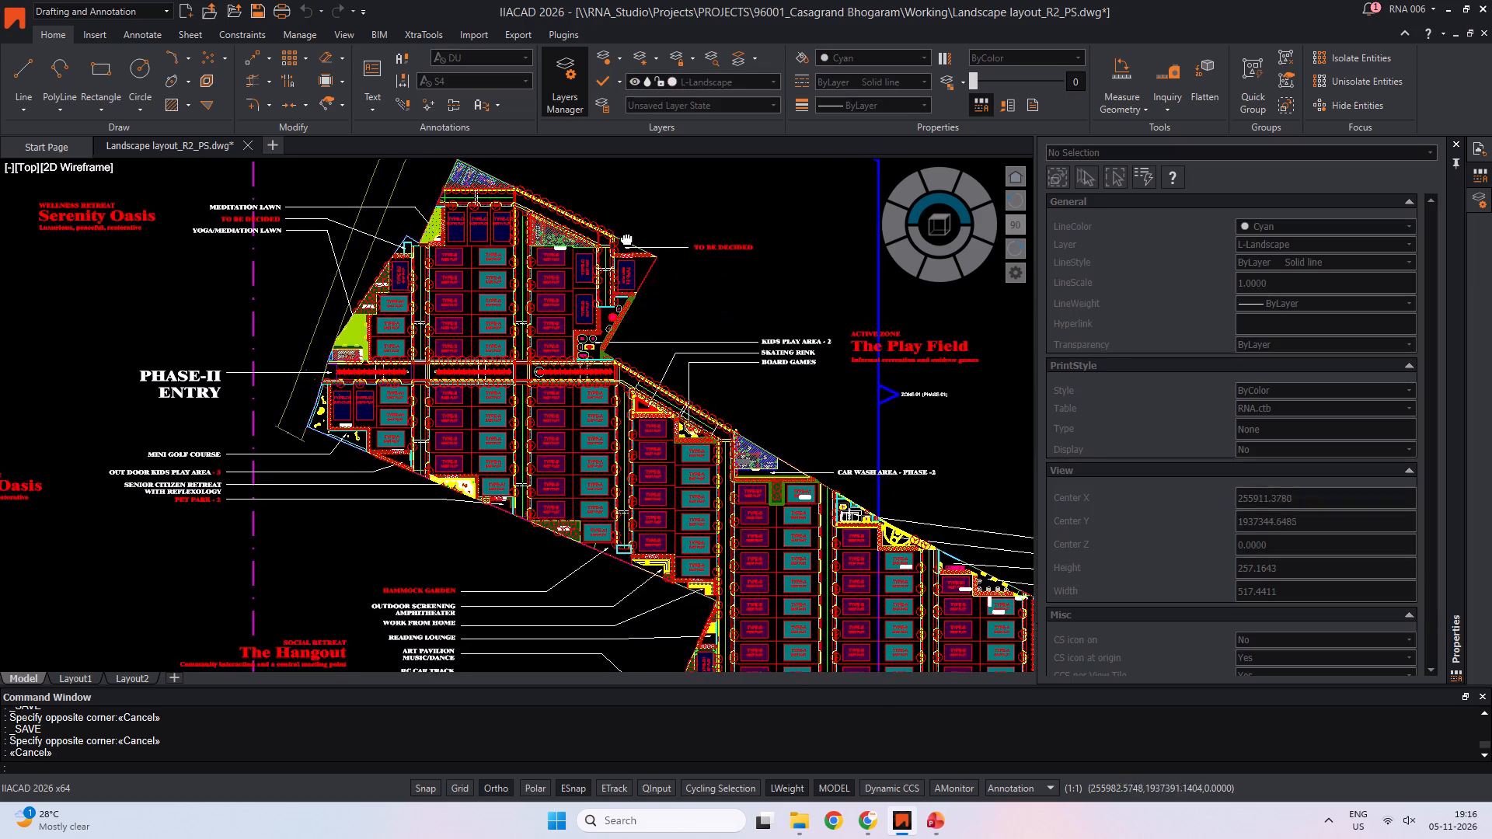
pyautogui.moveTo(631, 243); pyautogui.dragTo(612, 202, button='middle')
pyautogui.moveTo(637, 401); pyautogui.dragTo(593, 287, button='middle')
pyautogui.scroll(3, 508, 314)
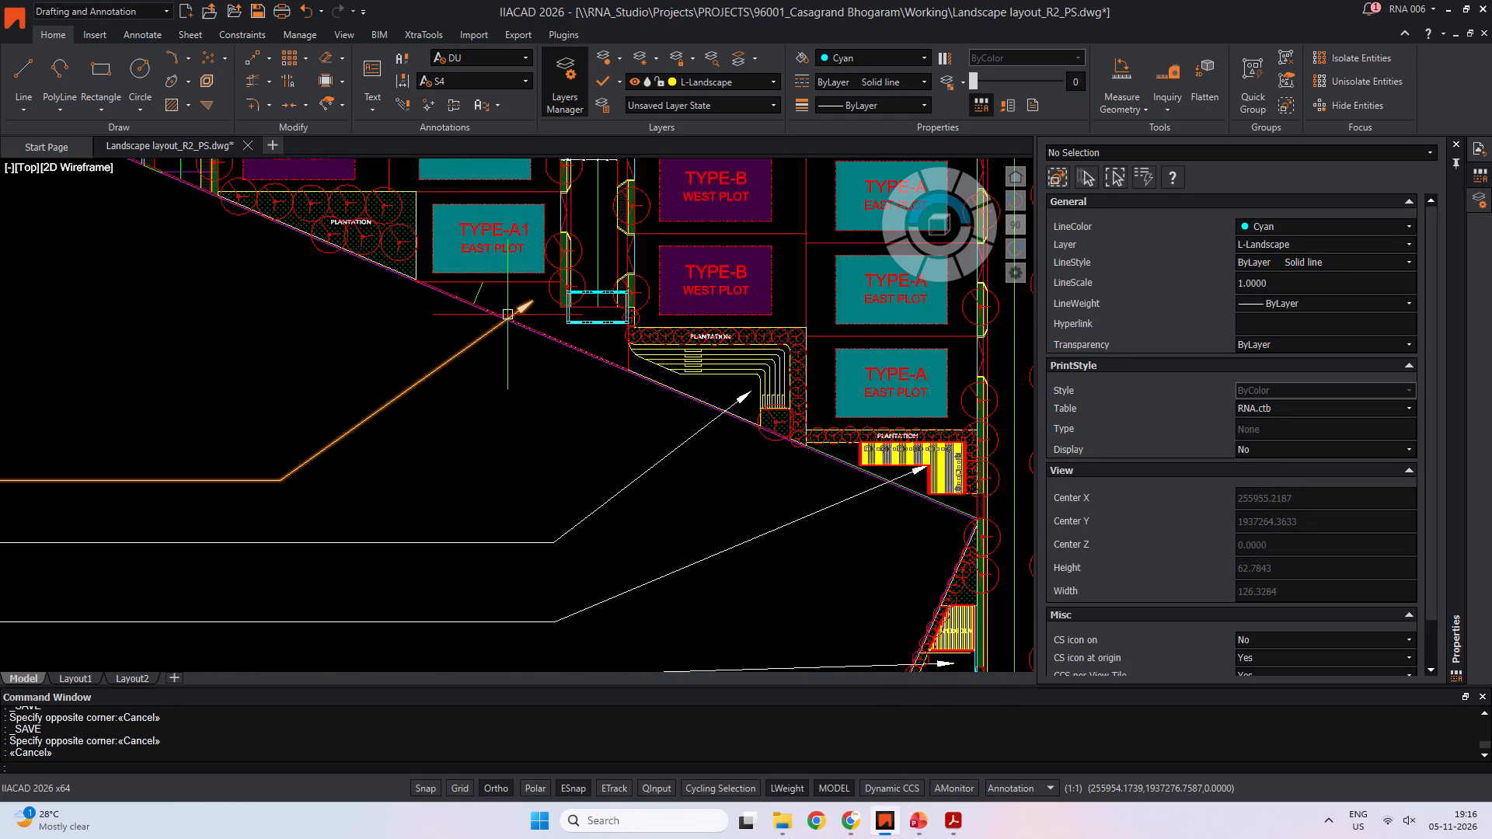
pyautogui.scroll(-2, 519, 394)
pyautogui.moveTo(519, 394); pyautogui.dragTo(500, 259, button='middle')
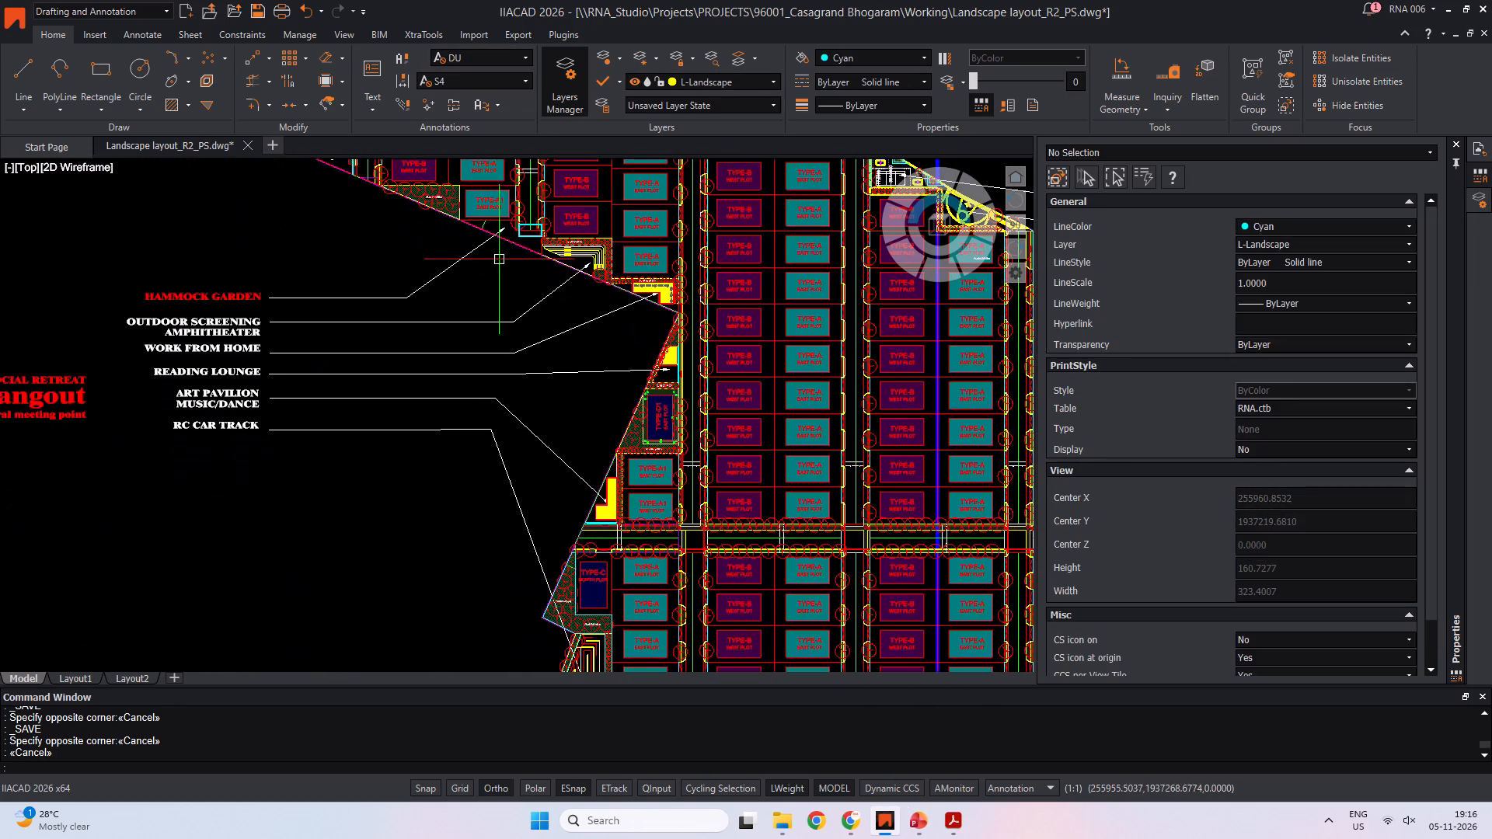
pyautogui.moveTo(532, 360); pyautogui.dragTo(479, 239, button='middle')
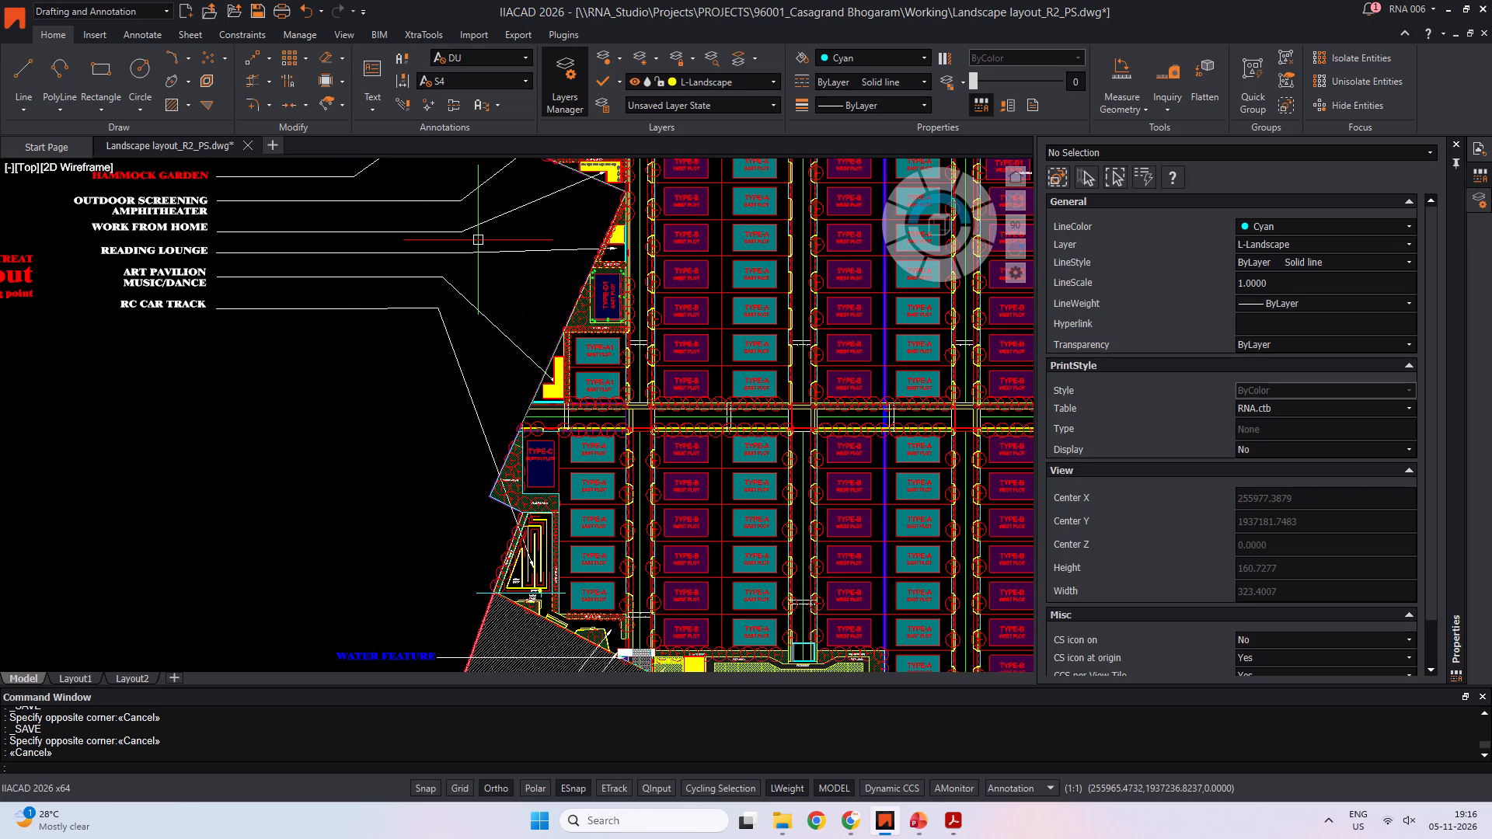
pyautogui.scroll(-2, 496, 315)
pyautogui.moveTo(500, 334); pyautogui.dragTo(476, 249, button='middle')
# Save the landscape layout drawing.
pyautogui.hotkey('ctrl', 's')
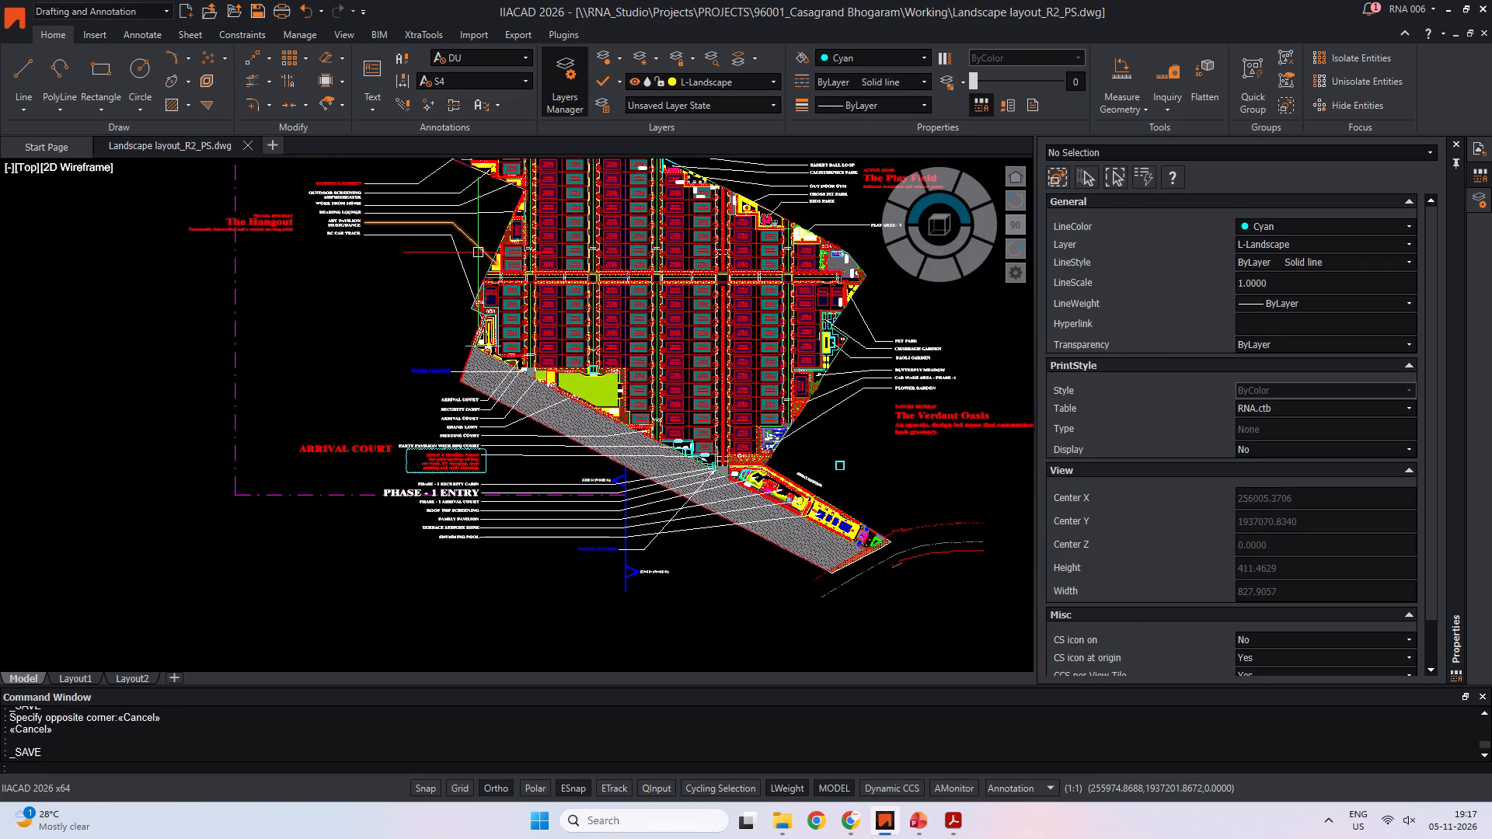
# Minimize the open windows, dismiss the Acrobat error message and switch to the Casa Grand presentation in PowerPoint.
pyautogui.press('super+m')
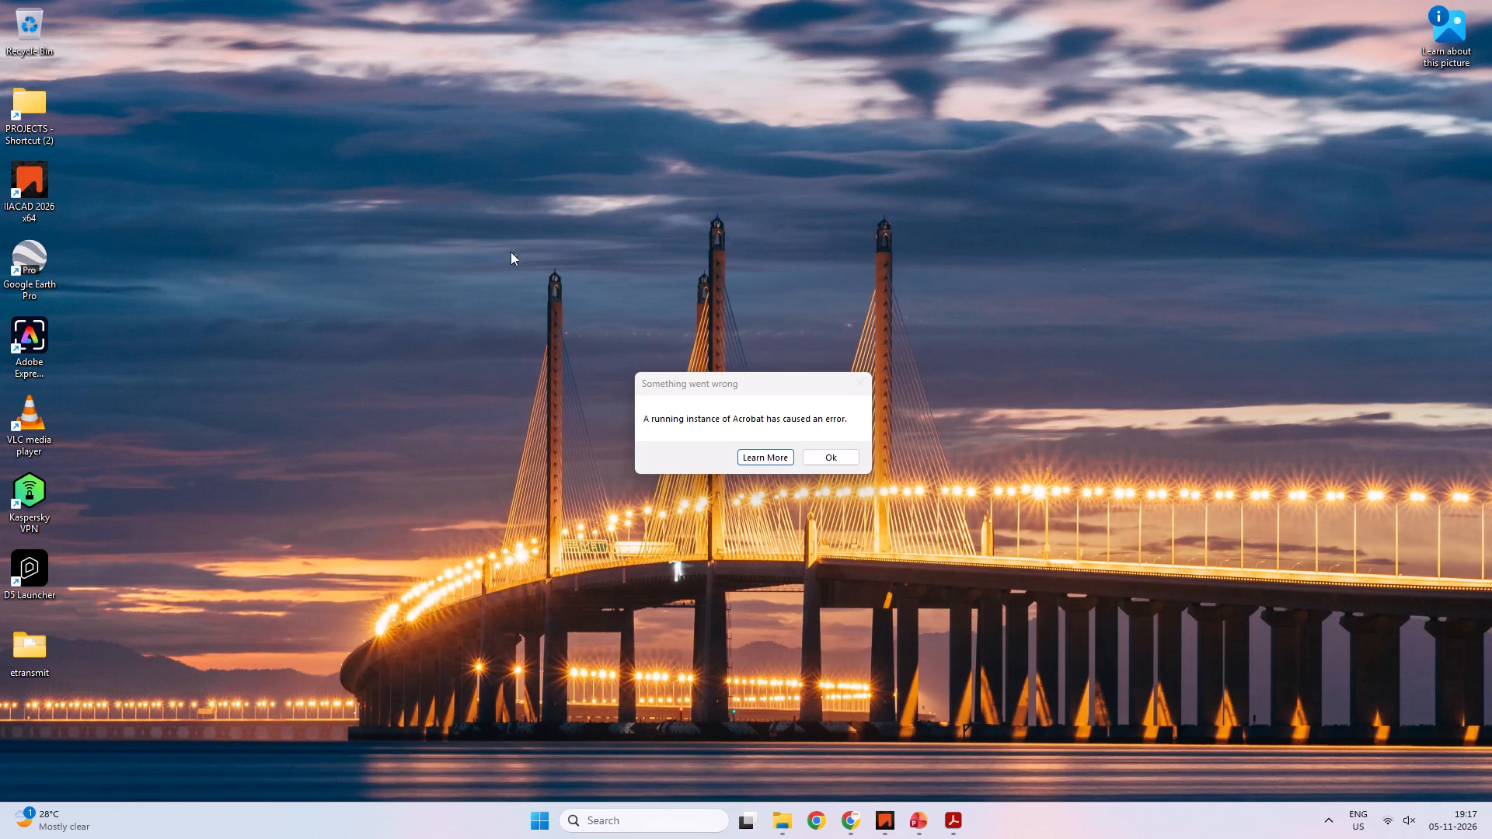
pyautogui.click(821, 457)
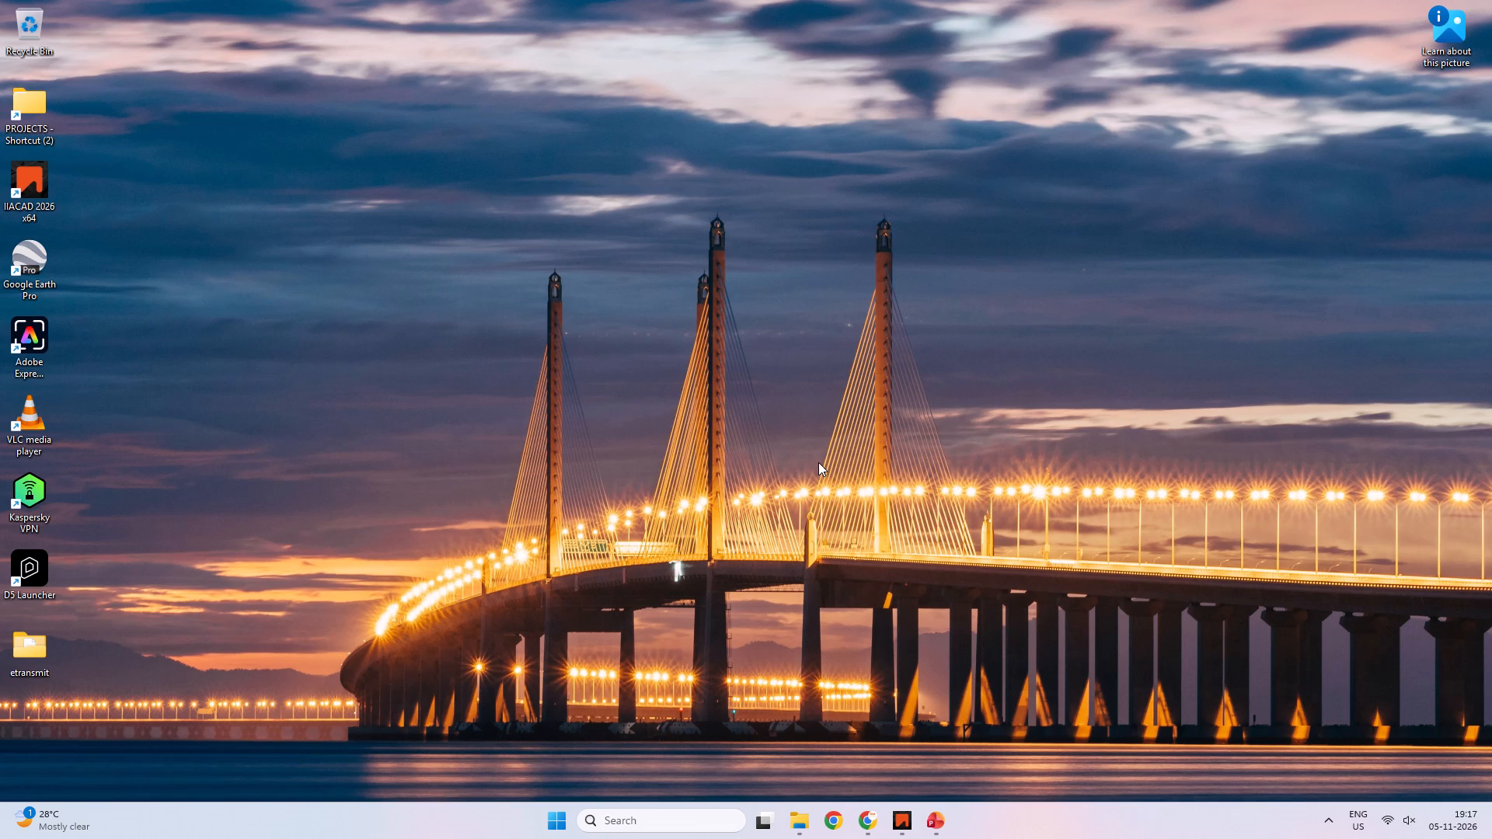
pyautogui.hotkey('alt', 'Tab')
pyautogui.hotkey('alt', 'Tab')
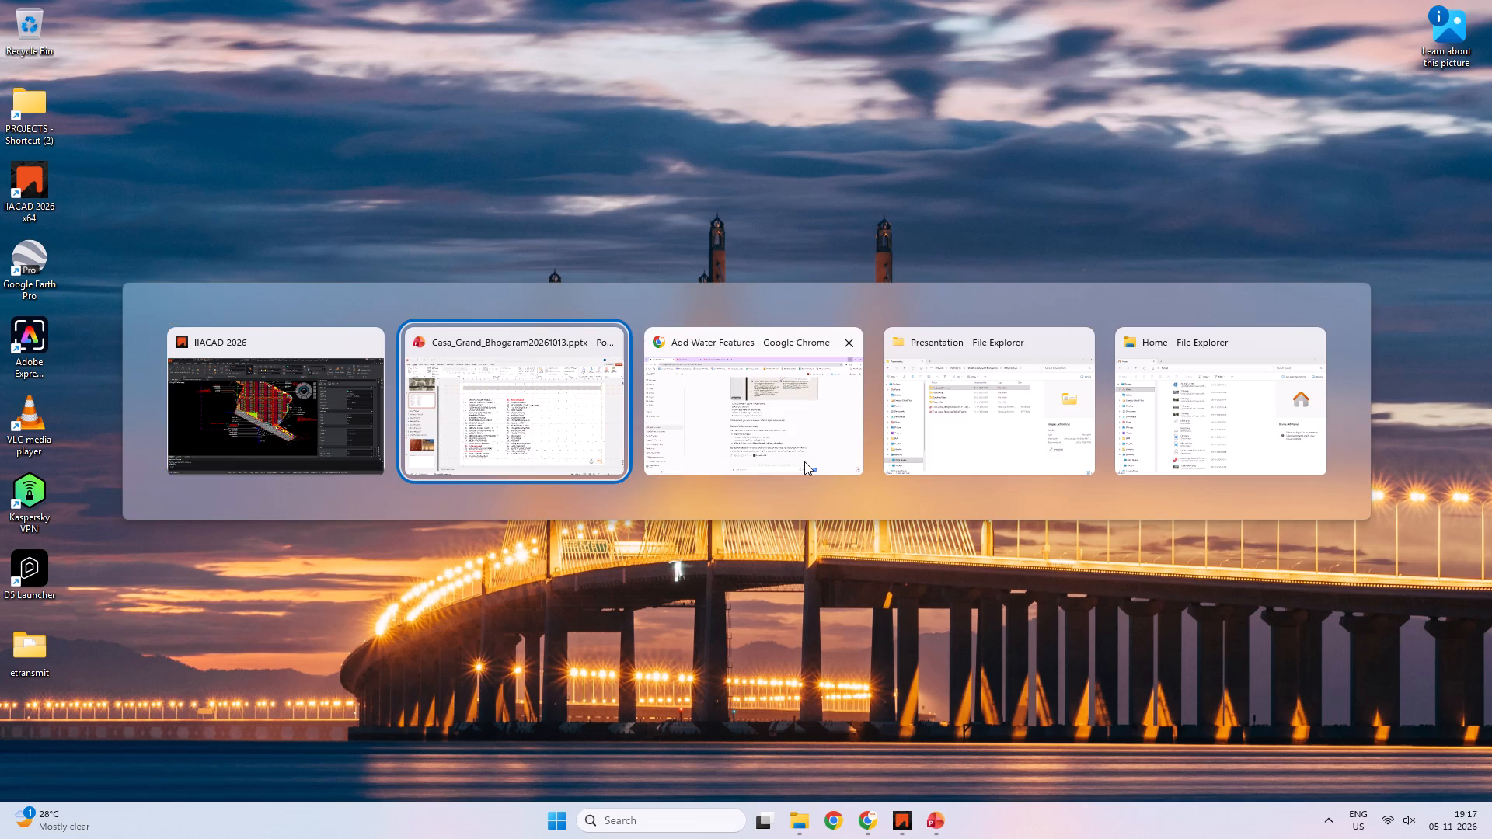
# Delete the large grey arch rendering from slide 5 in the Arrival Plaza section.
pyautogui.scroll(2, 97, 392)
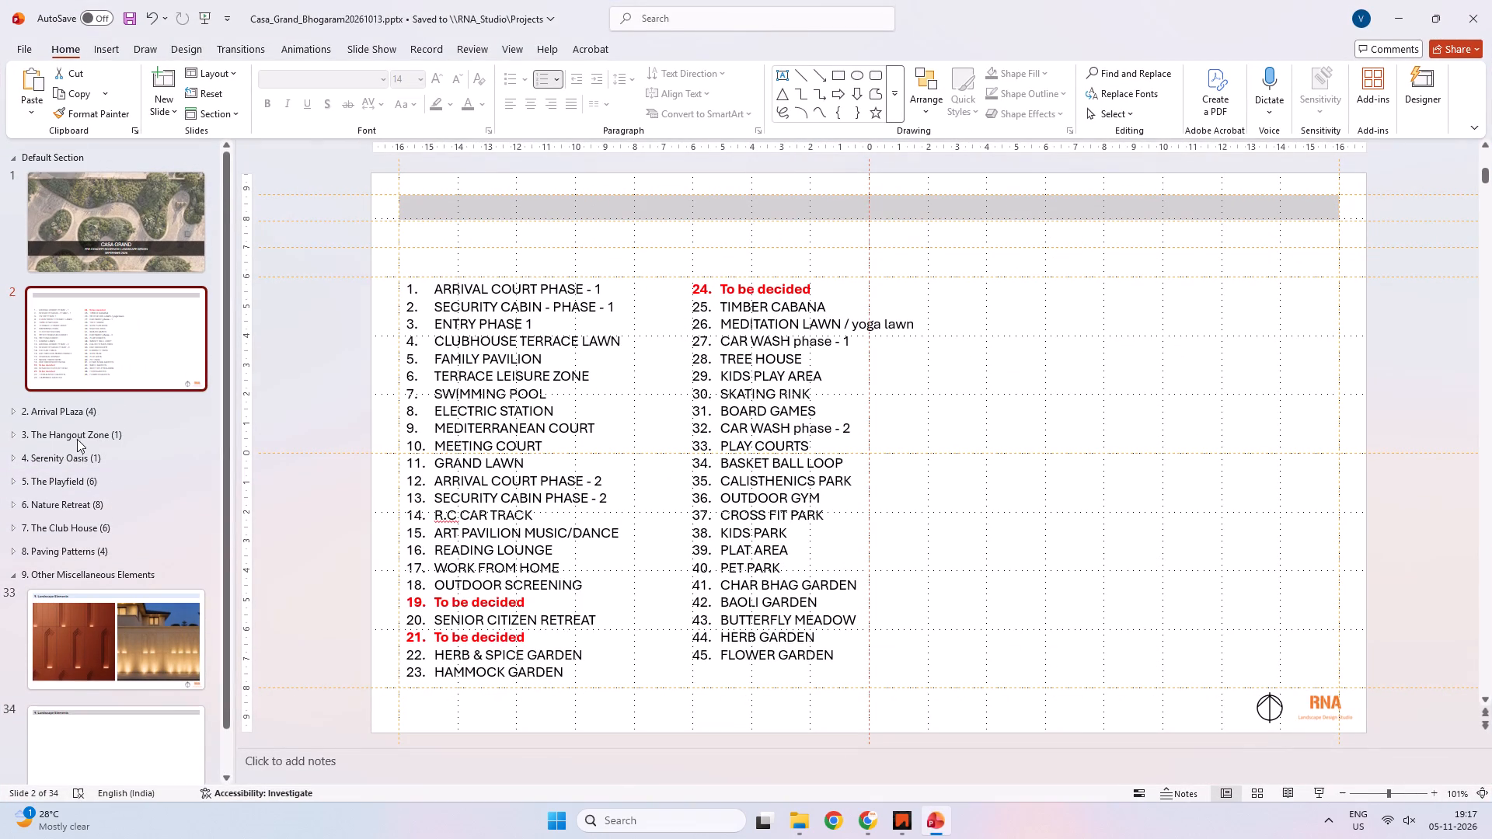
pyautogui.scroll(3, 68, 437)
pyautogui.click(13, 413)
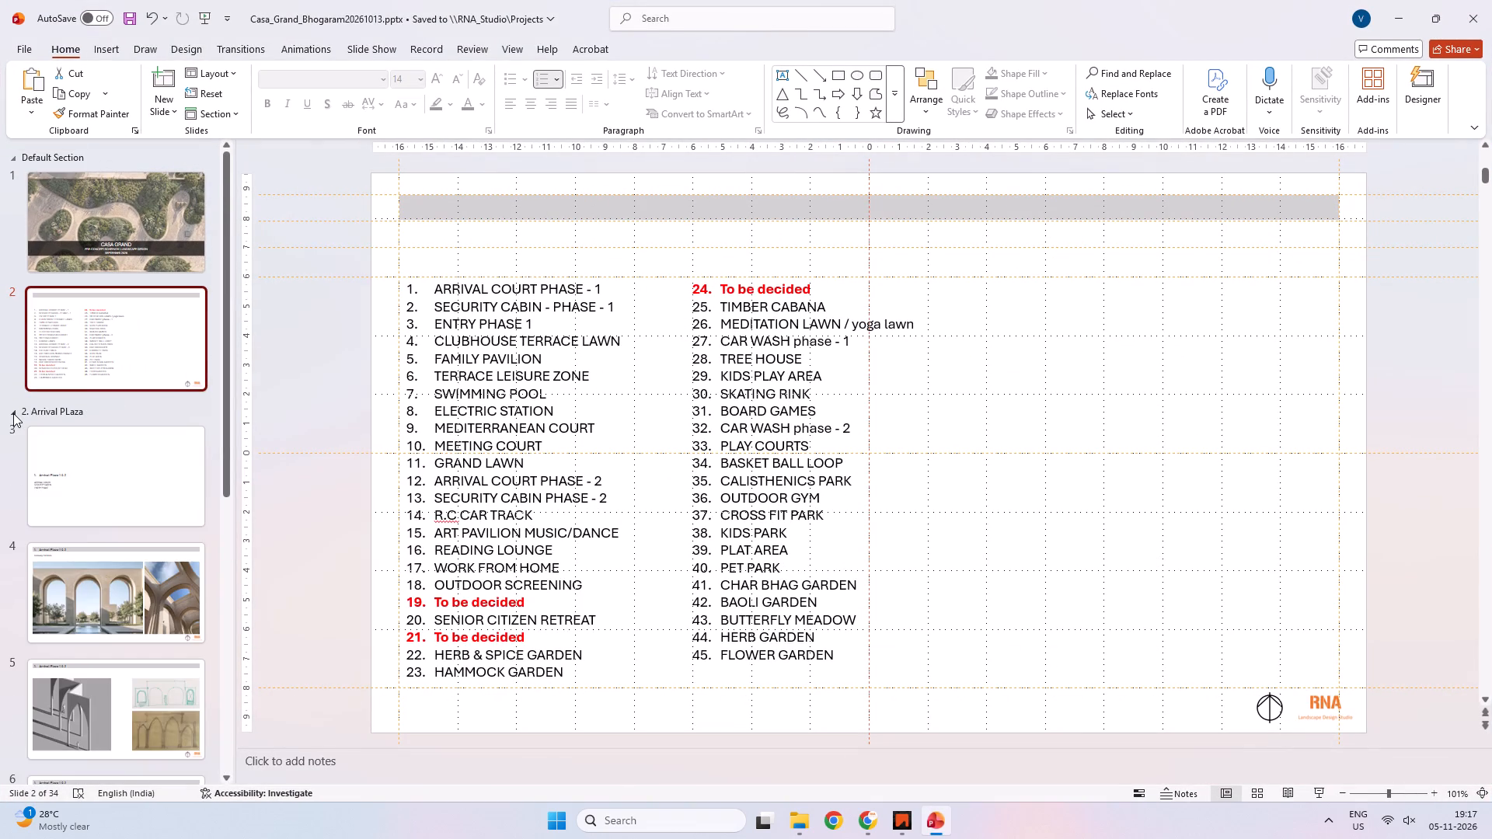
pyautogui.click(13, 413)
pyautogui.click(13, 413)
pyautogui.scroll(-3, 169, 568)
pyautogui.click(131, 514)
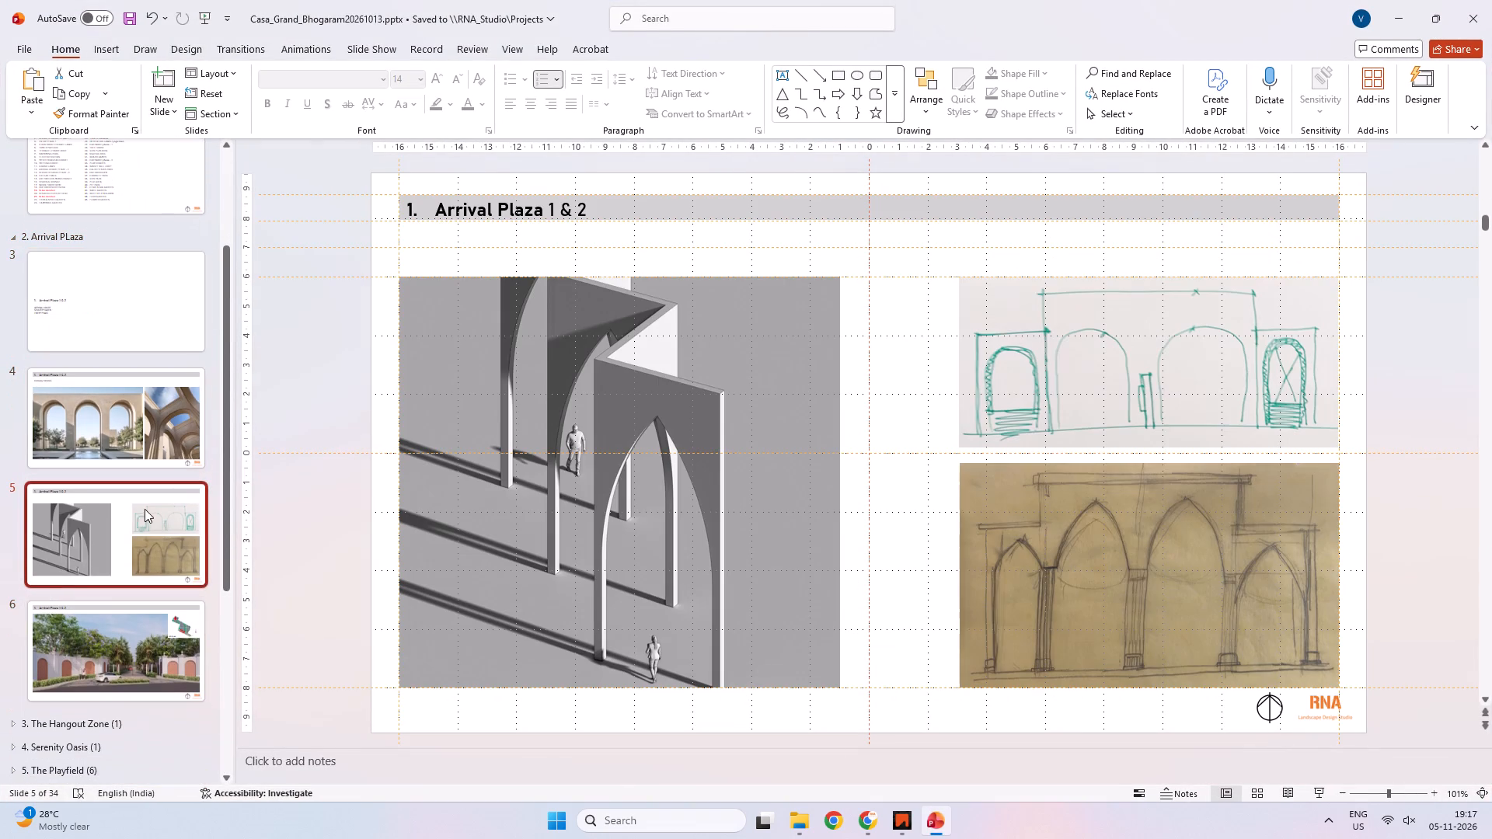
pyautogui.click(681, 468)
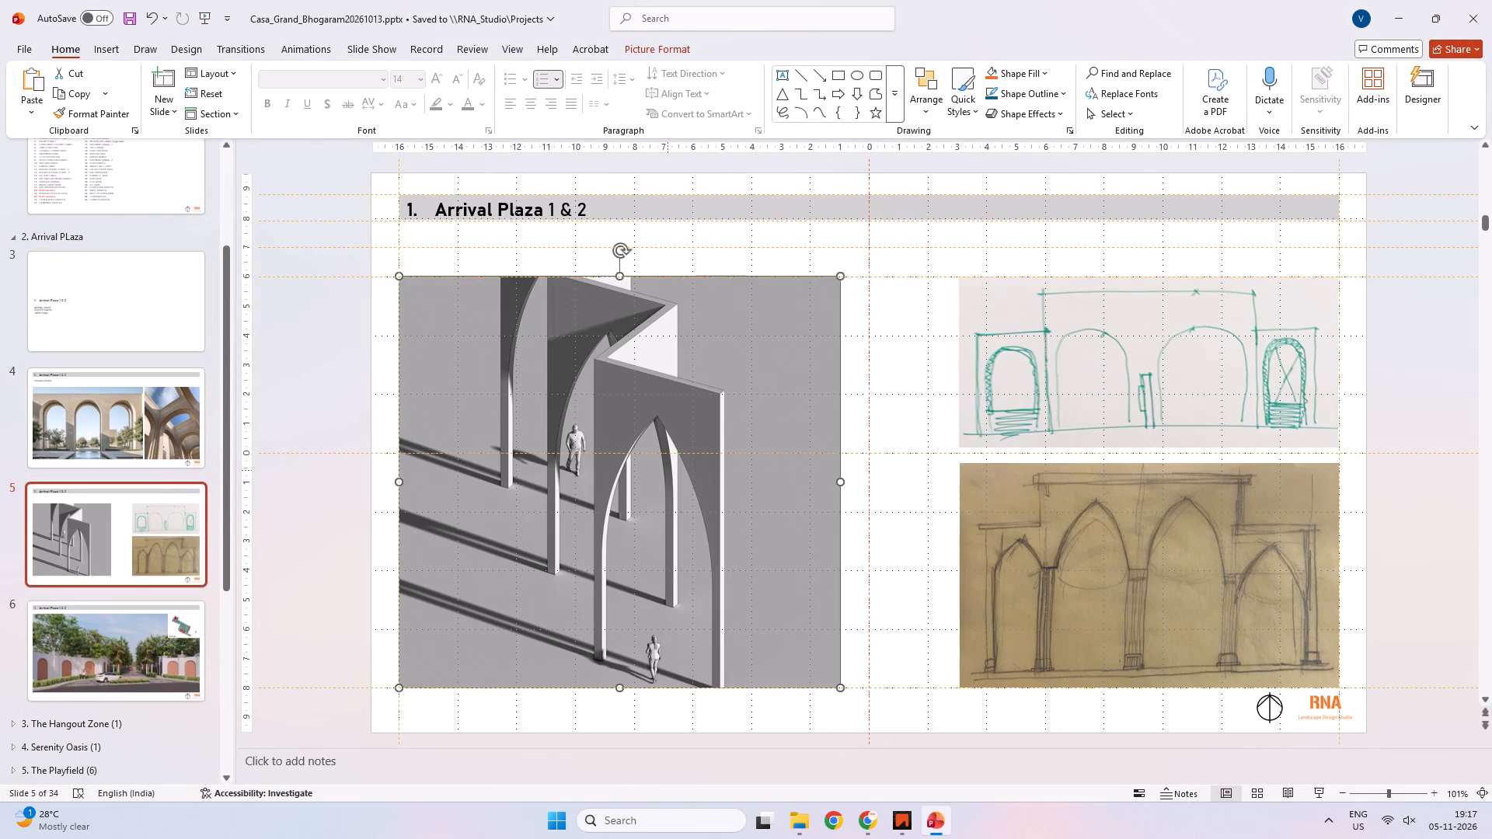
pyautogui.click(668, 470)
pyautogui.press('Delete')
# Copy the entrance gate rendering from slide 6.
pyautogui.click(144, 635)
pyautogui.click(912, 490)
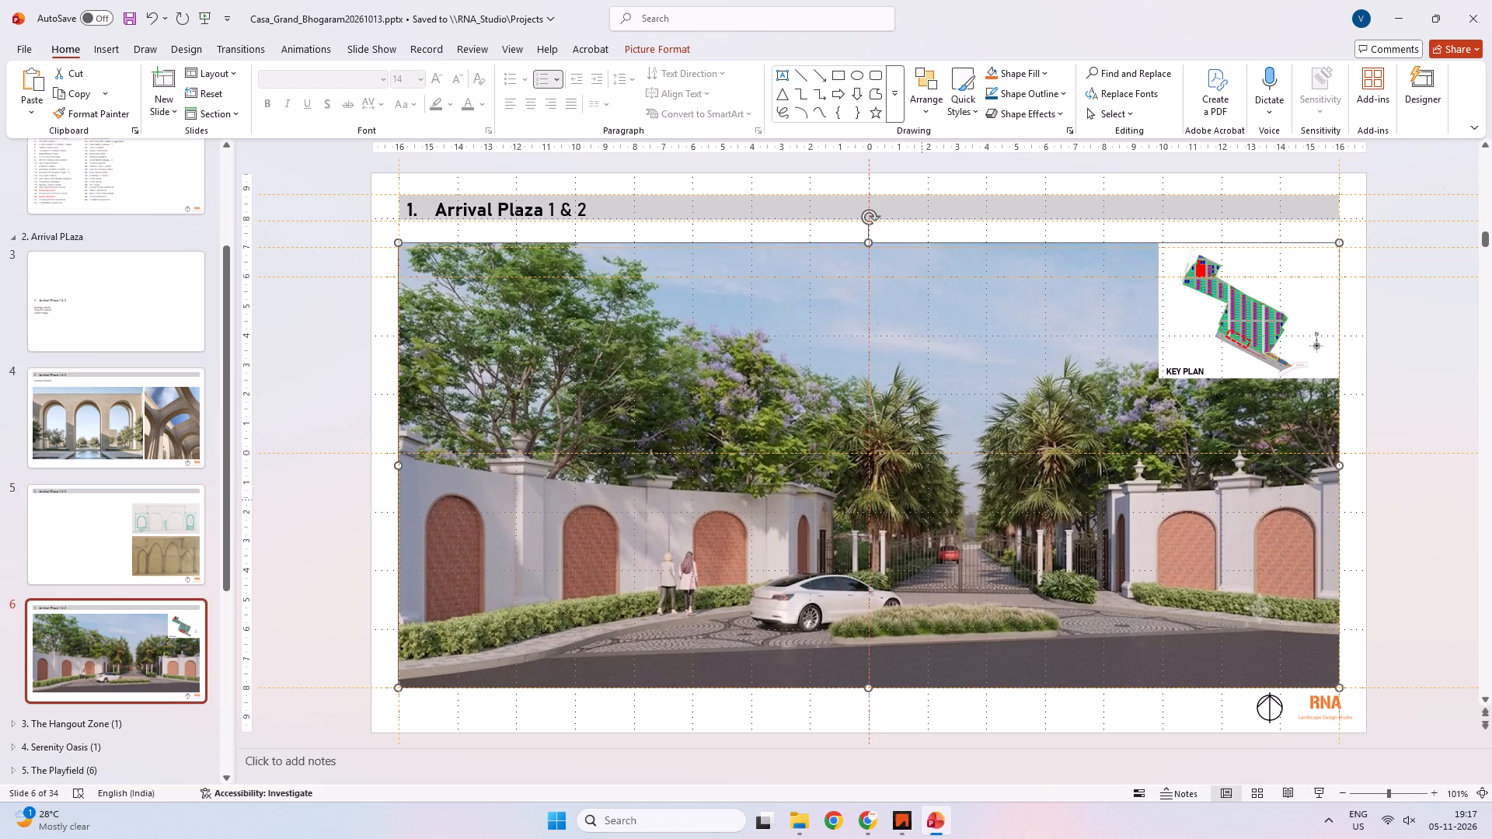
pyautogui.hotkey('ctrl', 'c')
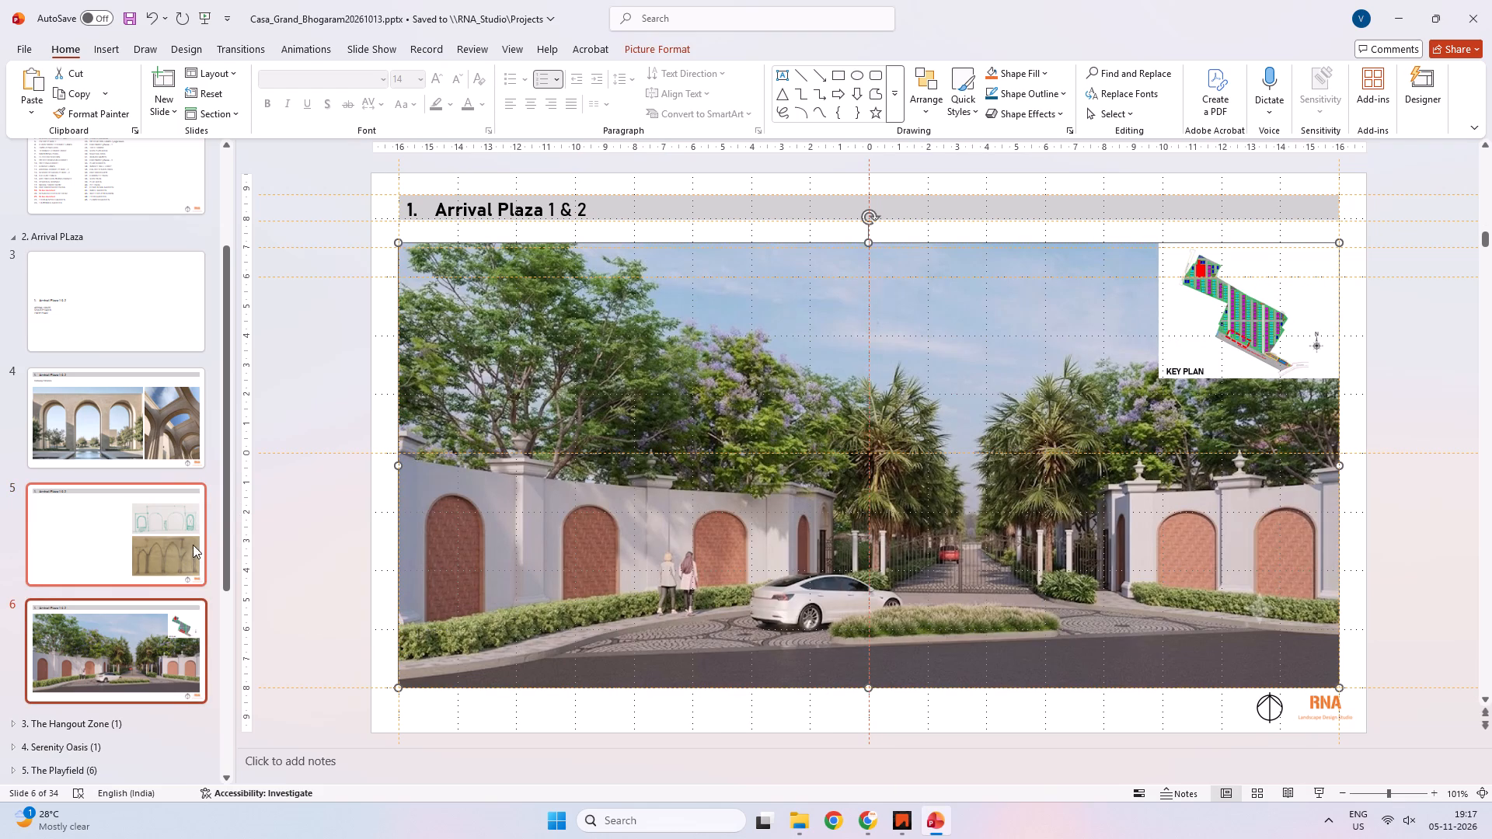
# Move both arch sketches on slide 5 together to the slide's left margin guide.
pyautogui.click(172, 545)
pyautogui.click(1063, 478)
pyautogui.keyDown('shift'); pyautogui.click(1055, 388); pyautogui.keyUp('shift')
pyautogui.keyDown('shift'); pyautogui.moveTo(1098, 500); pyautogui.dragTo(1042, 506); pyautogui.keyUp('shift')
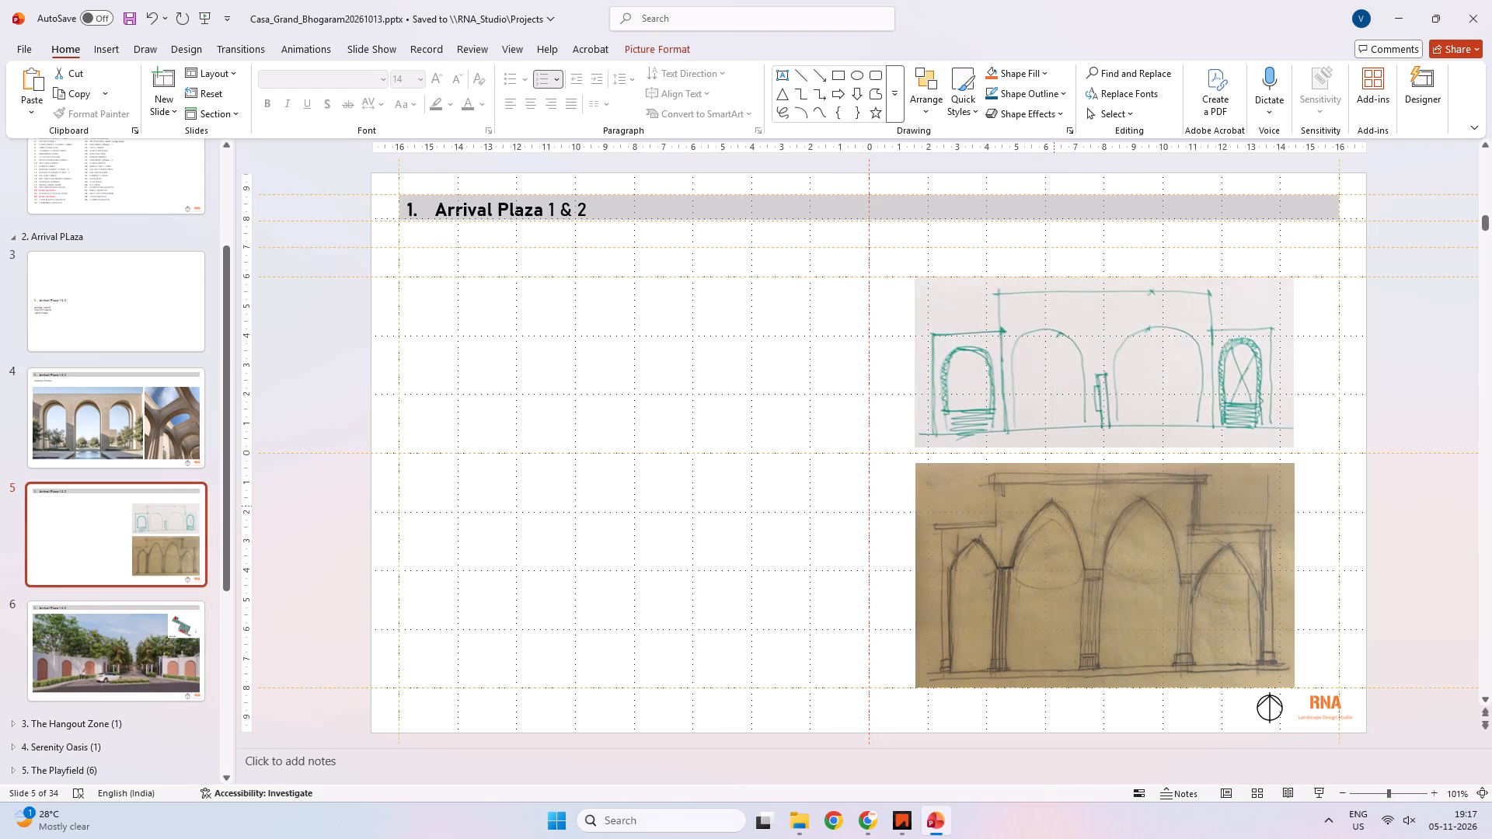
pyautogui.keyDown('shift'); pyautogui.moveTo(1042, 506); pyautogui.dragTo(541, 505); pyautogui.keyUp('shift')
# Paste the entrance gate rendering on slide 5, scale it to about 18.76 × 8.87 cm and align its top edge with the sketches.
pyautogui.click(983, 464)
pyautogui.hotkey('ctrl', 'v')
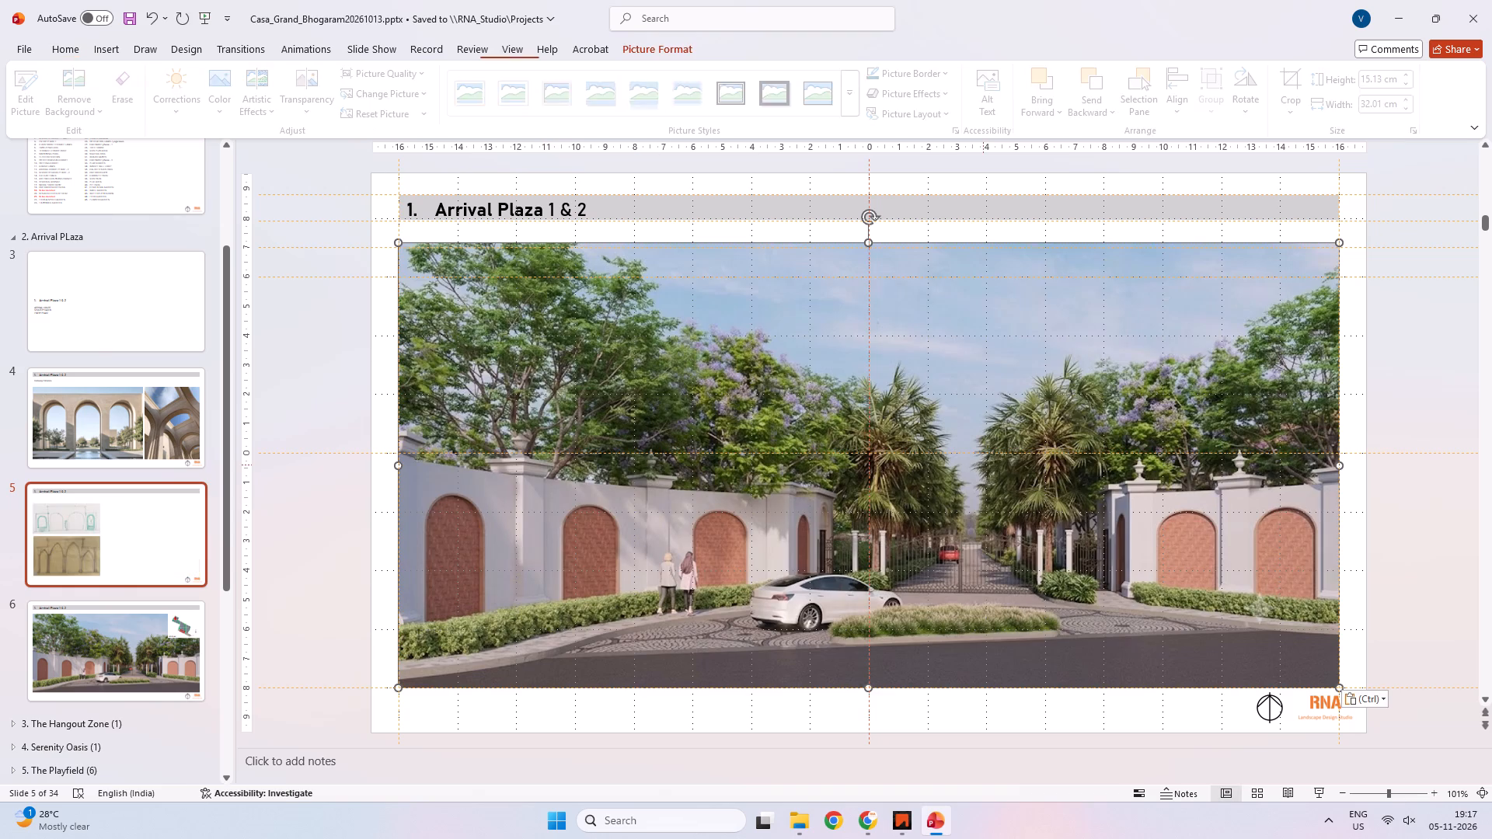
pyautogui.keyDown('shift'); pyautogui.moveTo(400, 688); pyautogui.dragTo(826, 459); pyautogui.keyUp('shift')
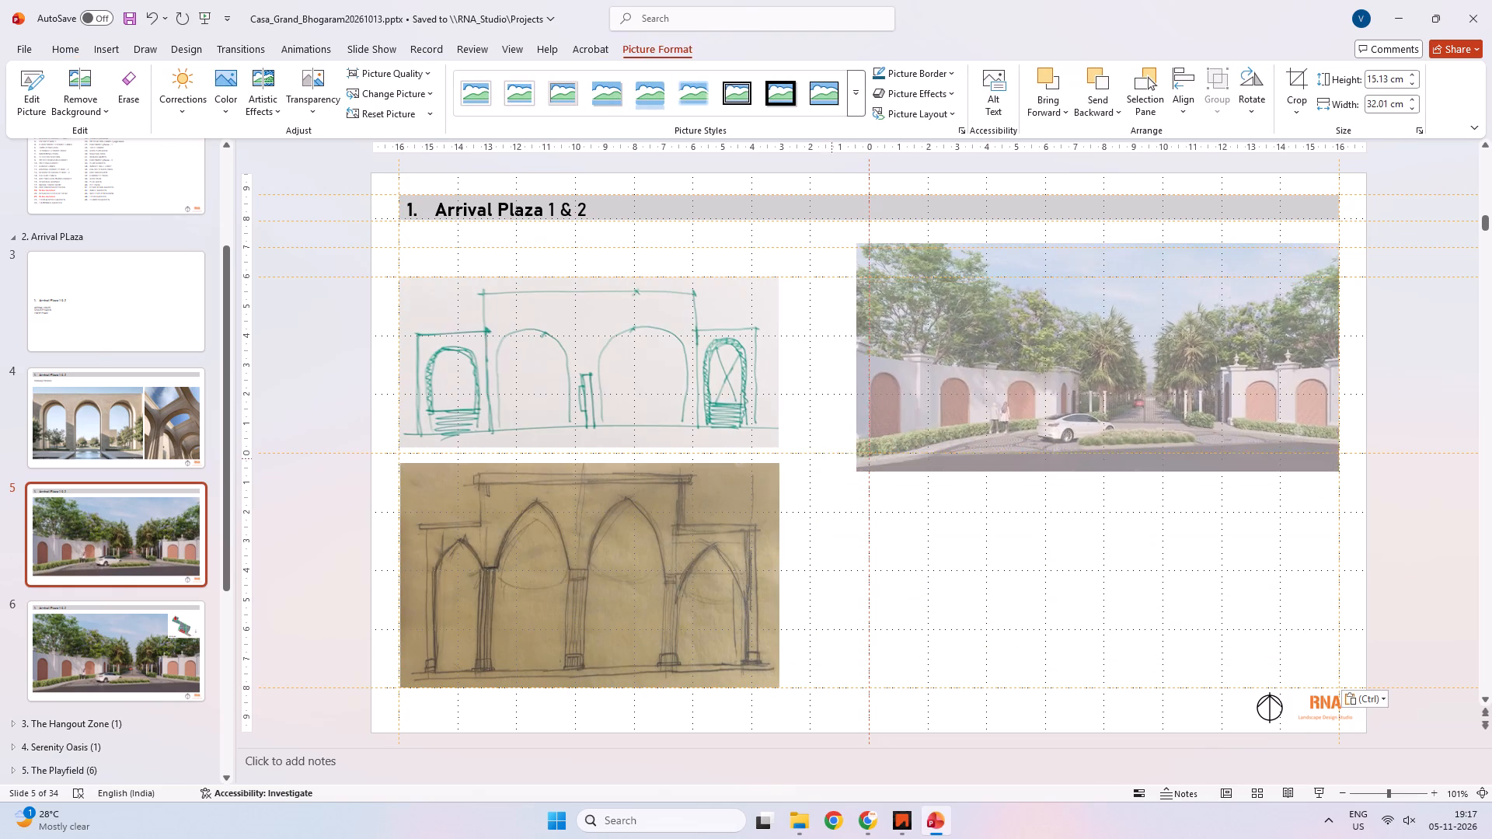
pyautogui.keyDown('shift'); pyautogui.moveTo(826, 459); pyautogui.dragTo(790, 461); pyautogui.keyUp('shift')
pyautogui.moveTo(932, 377); pyautogui.dragTo(929, 407)
pyautogui.keyDown('shift'); pyautogui.moveTo(880, 419); pyautogui.dragTo(882, 427); pyautogui.keyUp('shift')
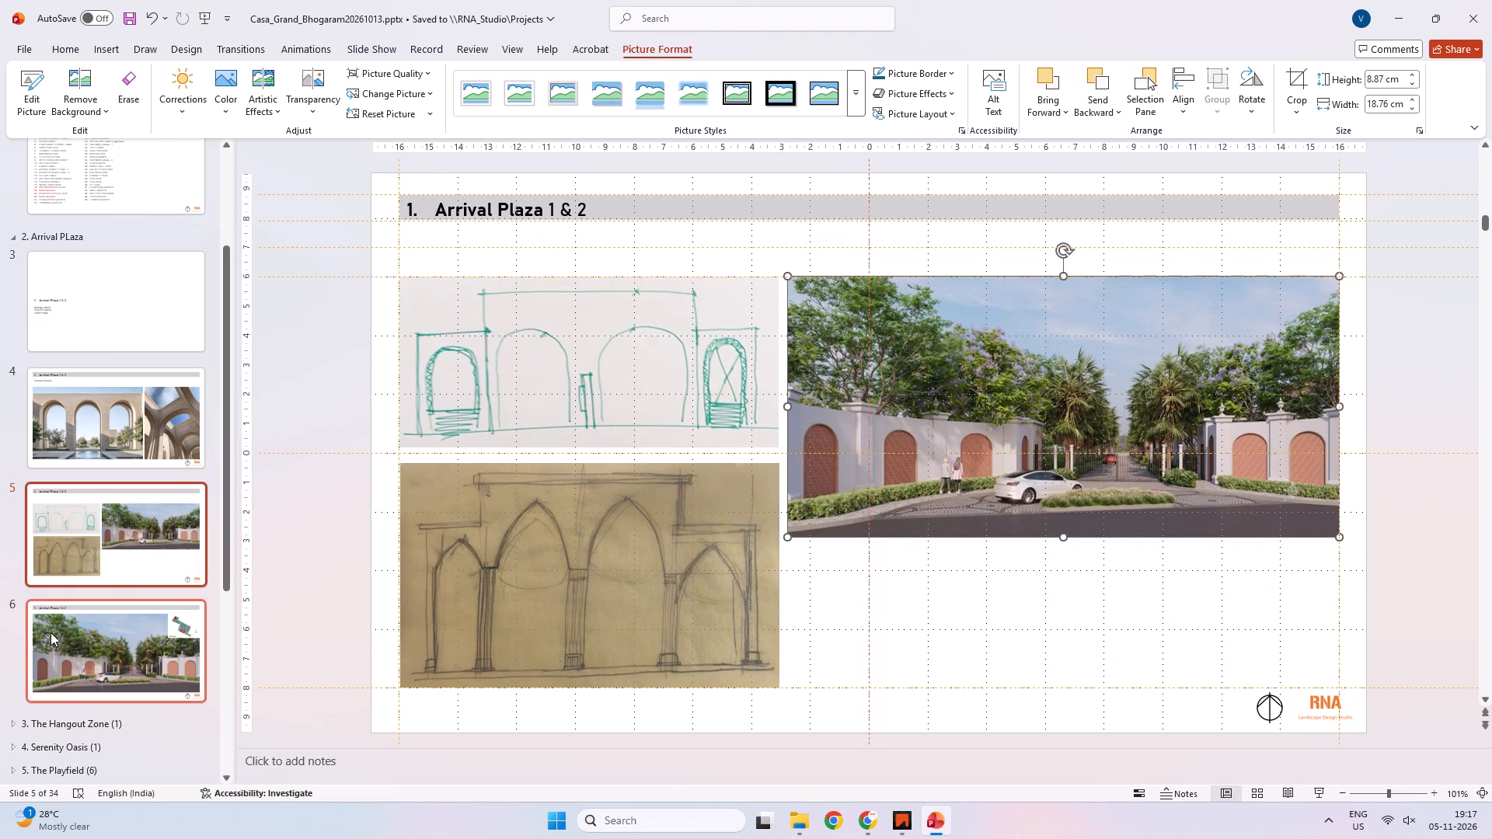
# Move the key plan from slide 6 to slide 5 and place it below the entrance rendering, near the slide's lower right corner.
pyautogui.click(51, 633)
pyautogui.click(128, 630)
pyautogui.click(200, 618)
pyautogui.click(192, 624)
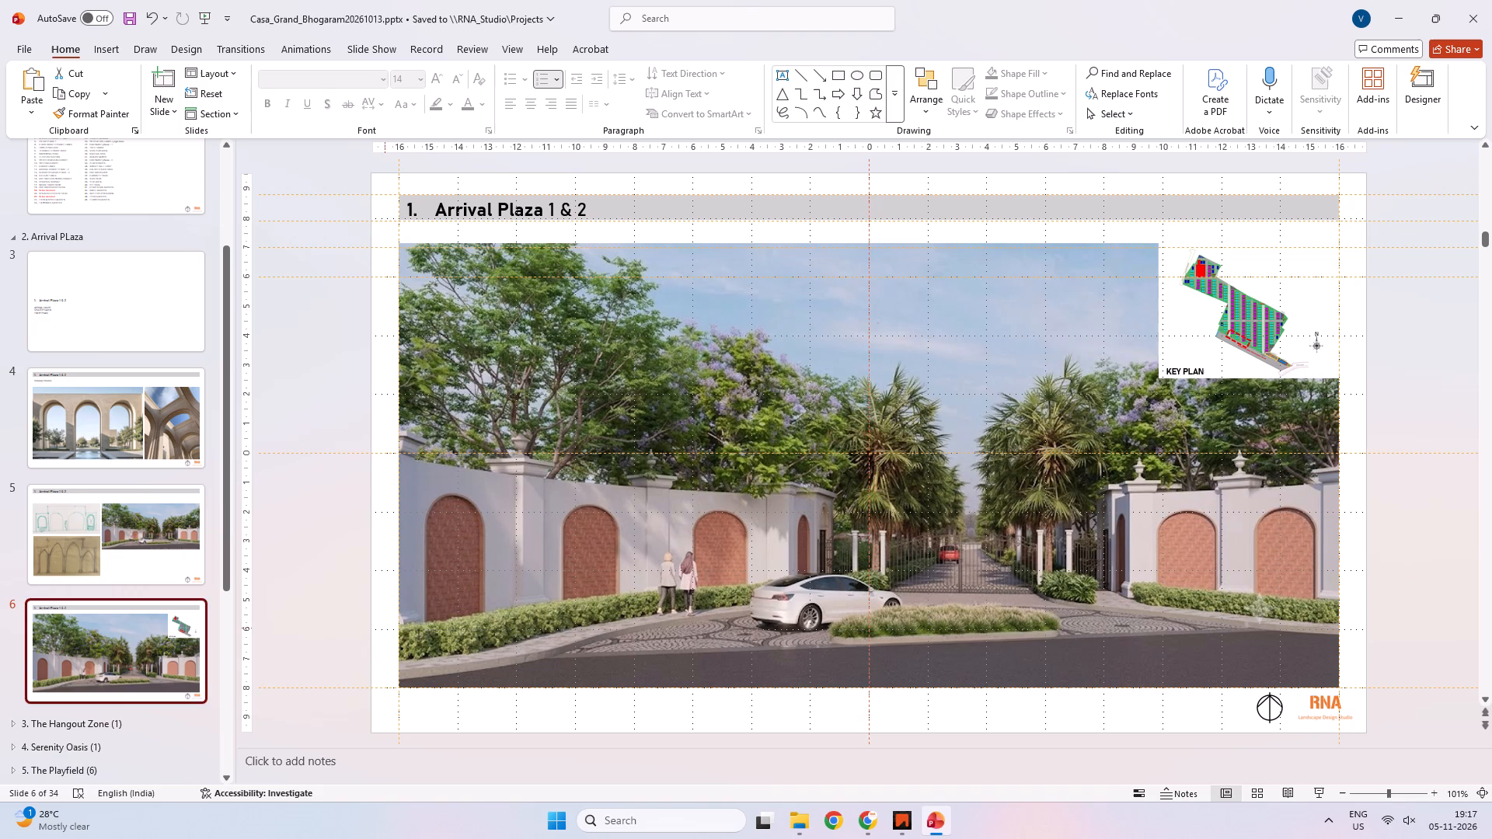
pyautogui.click(173, 621)
pyautogui.click(1199, 337)
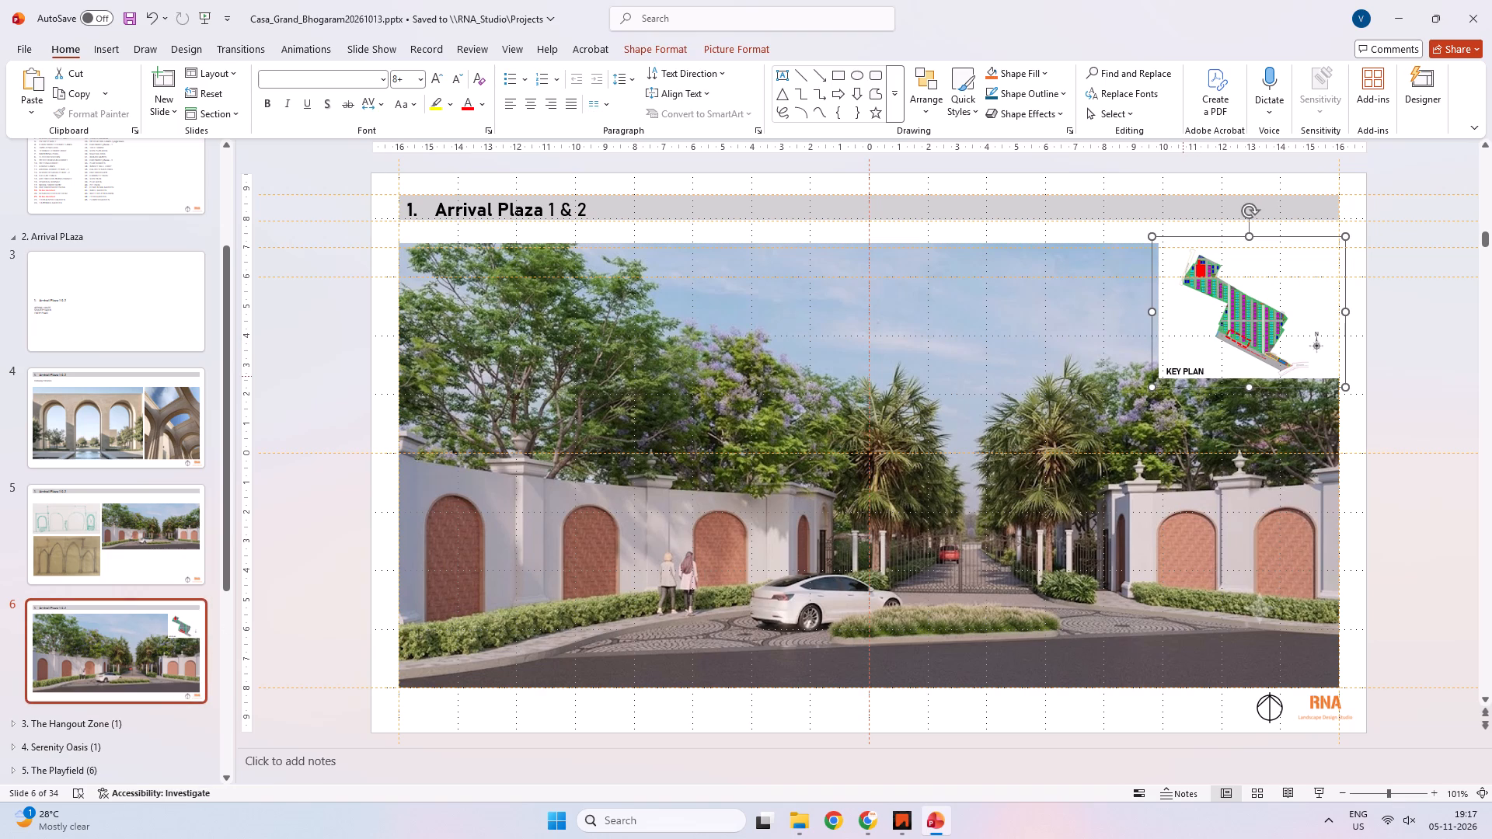
pyautogui.hotkey('ctrl', 'x')
pyautogui.click(180, 513)
pyautogui.hotkey('ctrl', 'v')
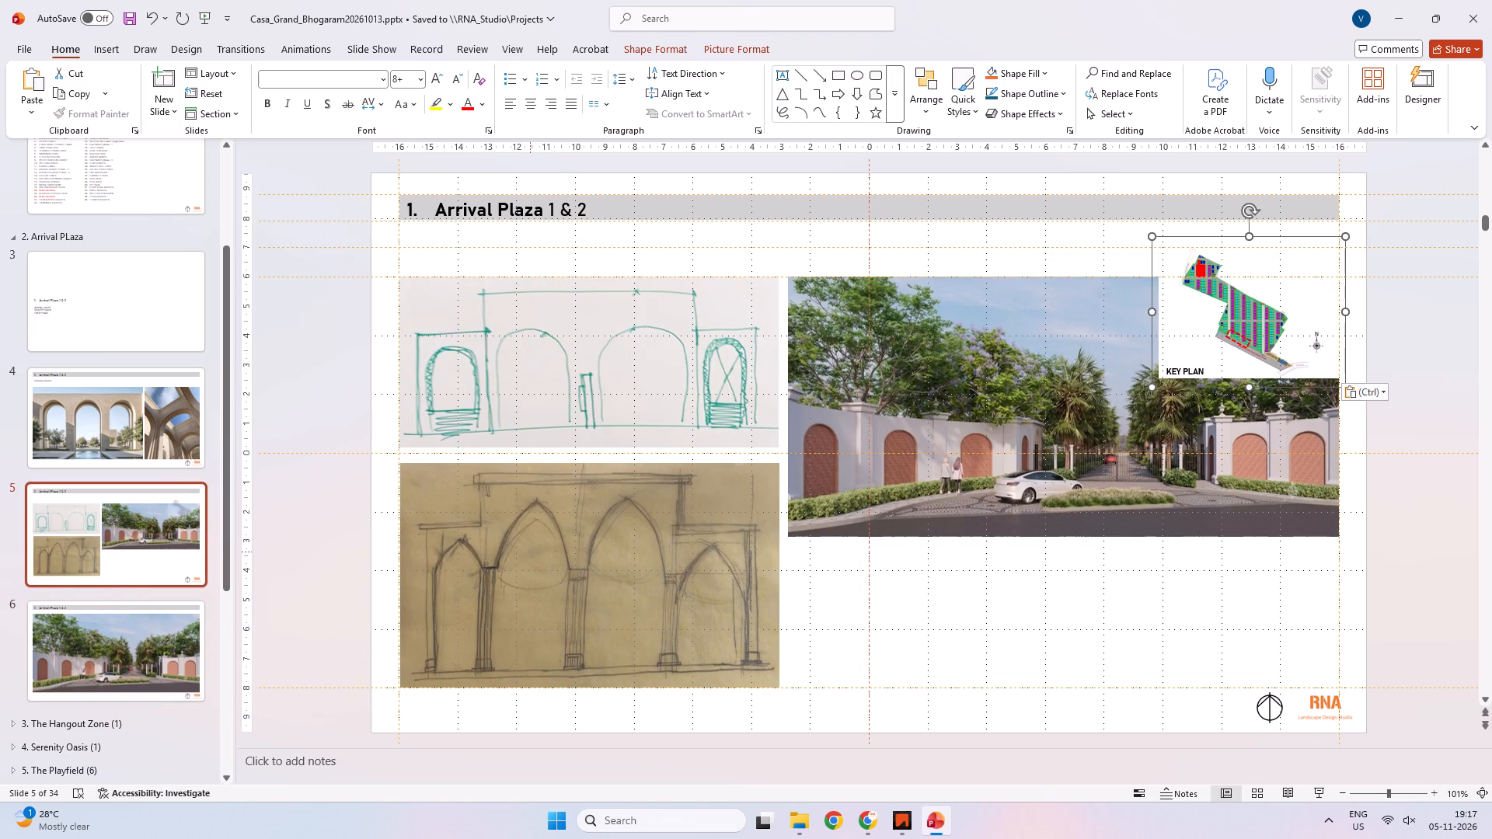
pyautogui.keyDown('shift'); pyautogui.moveTo(1231, 306); pyautogui.dragTo(1218, 601); pyautogui.keyUp('shift')
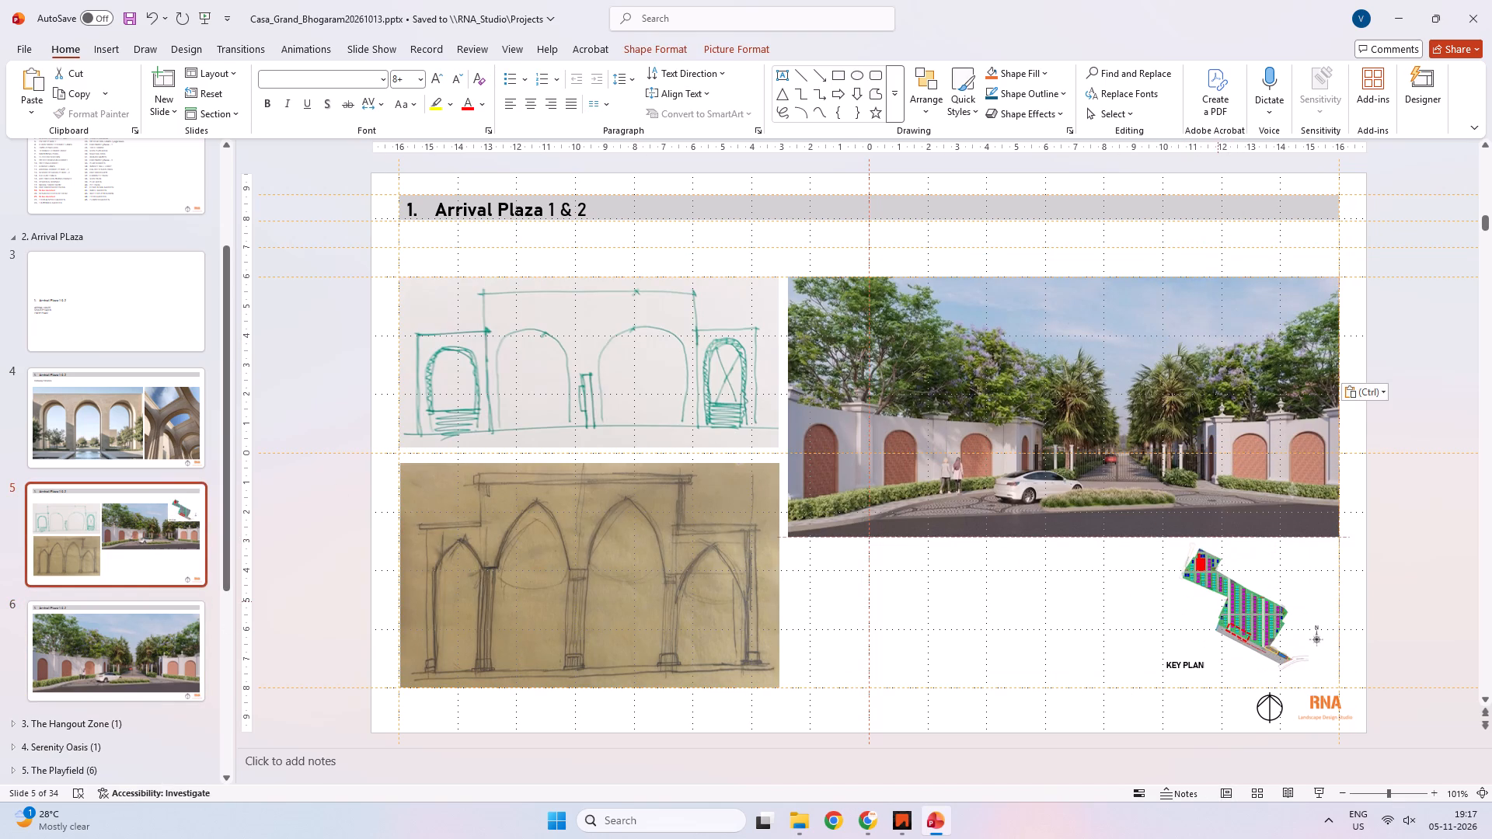
pyautogui.keyDown('shift'); pyautogui.moveTo(1218, 601); pyautogui.dragTo(1217, 600); pyautogui.keyUp('shift')
pyautogui.click(1414, 580)
pyautogui.keyDown('shift'); pyautogui.click(1282, 593); pyautogui.keyUp('shift')
pyautogui.click(1414, 580)
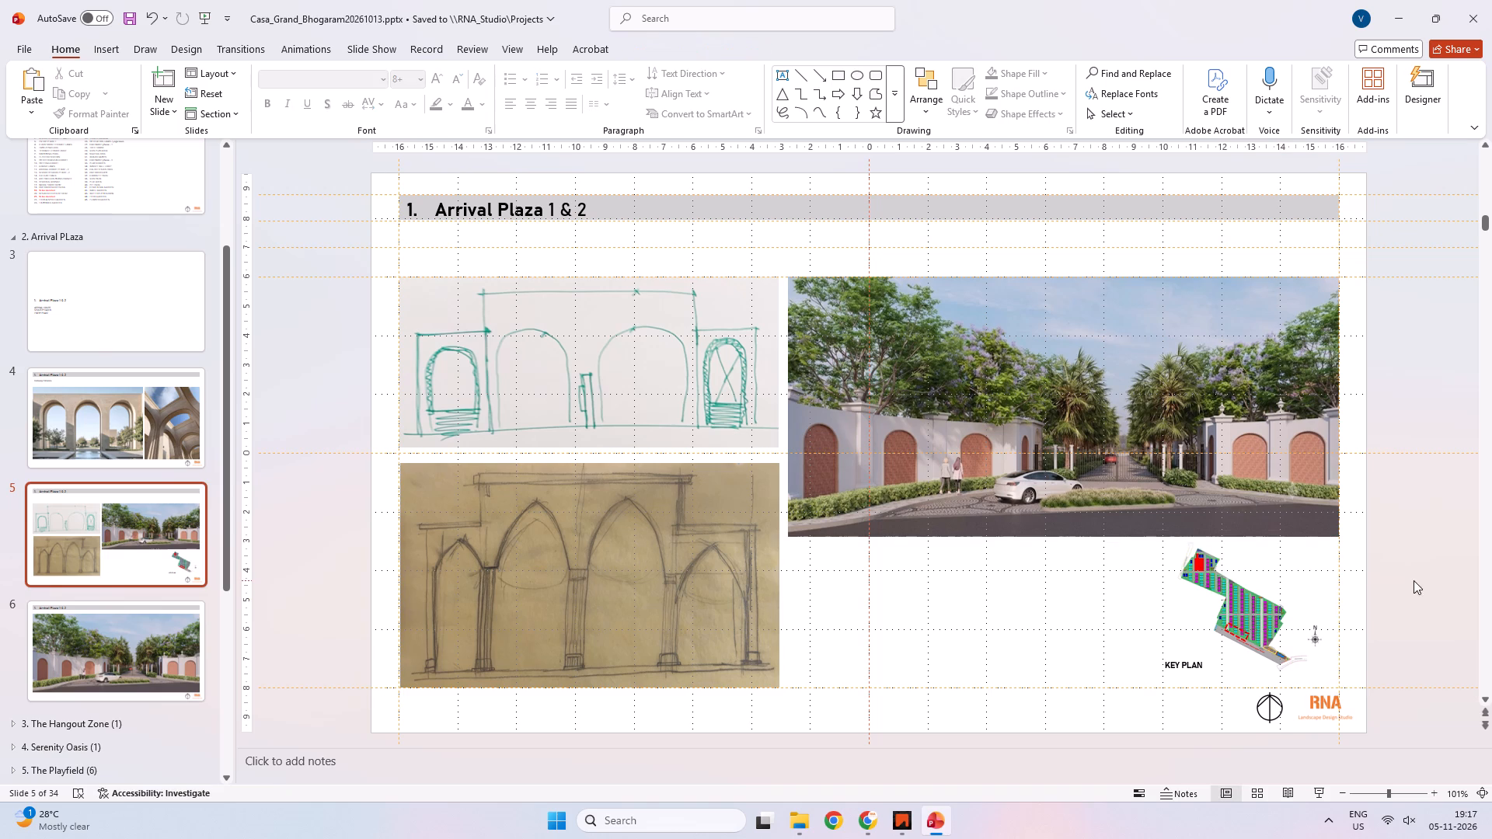
# Delete slide 6, the remaining full-size entrance rendering slide of the Arrival Plaza section.
pyautogui.click(30, 647)
pyautogui.press('Delete')
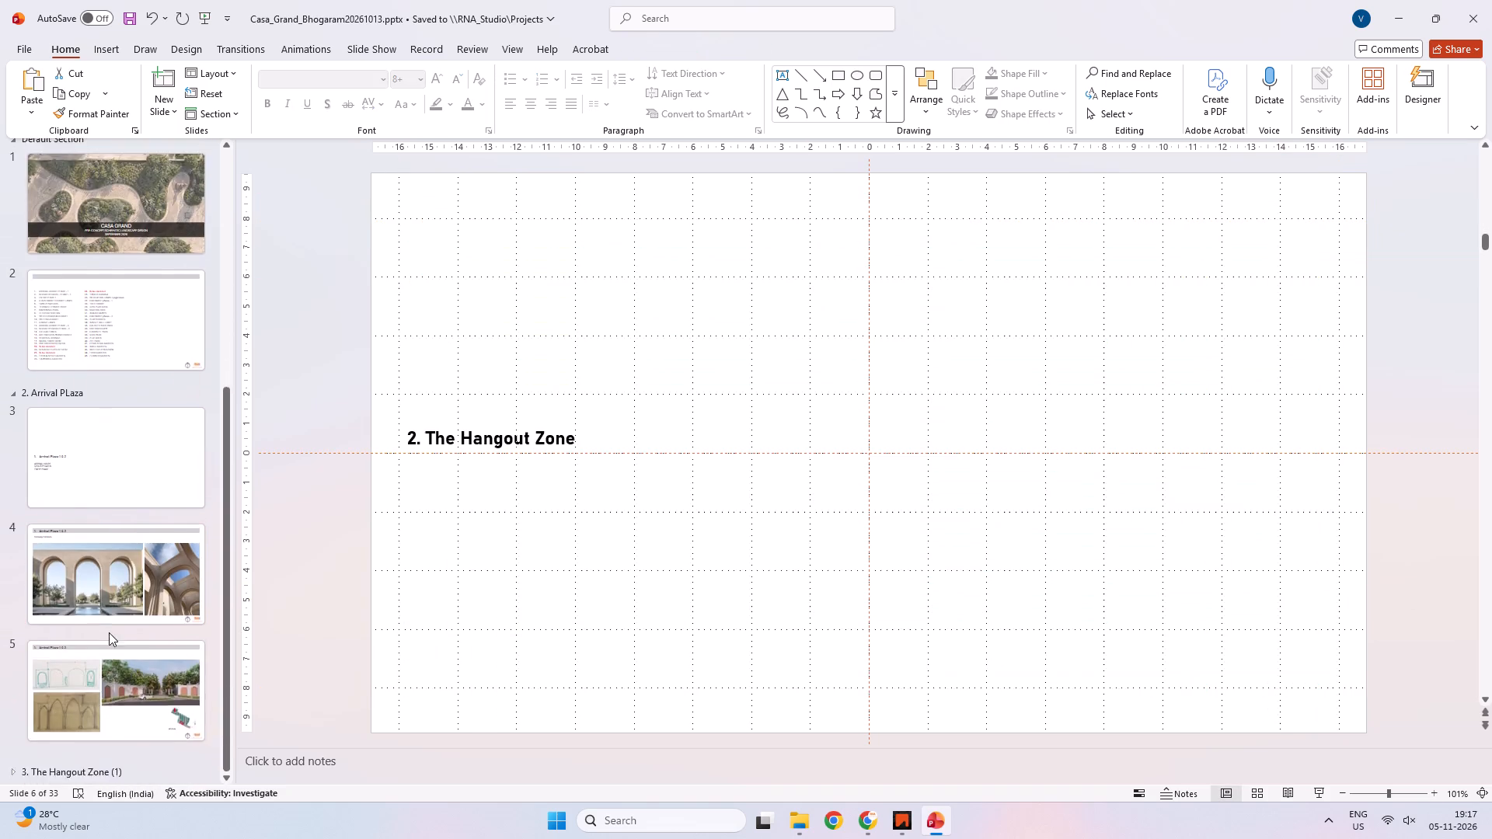
# Trim the list under the Arrival Plaza 1 & 2 title on slide 3 to ARRIVAL COURT and ENTRY PHASE.
pyautogui.scroll(6, 92, 566)
pyautogui.click(98, 532)
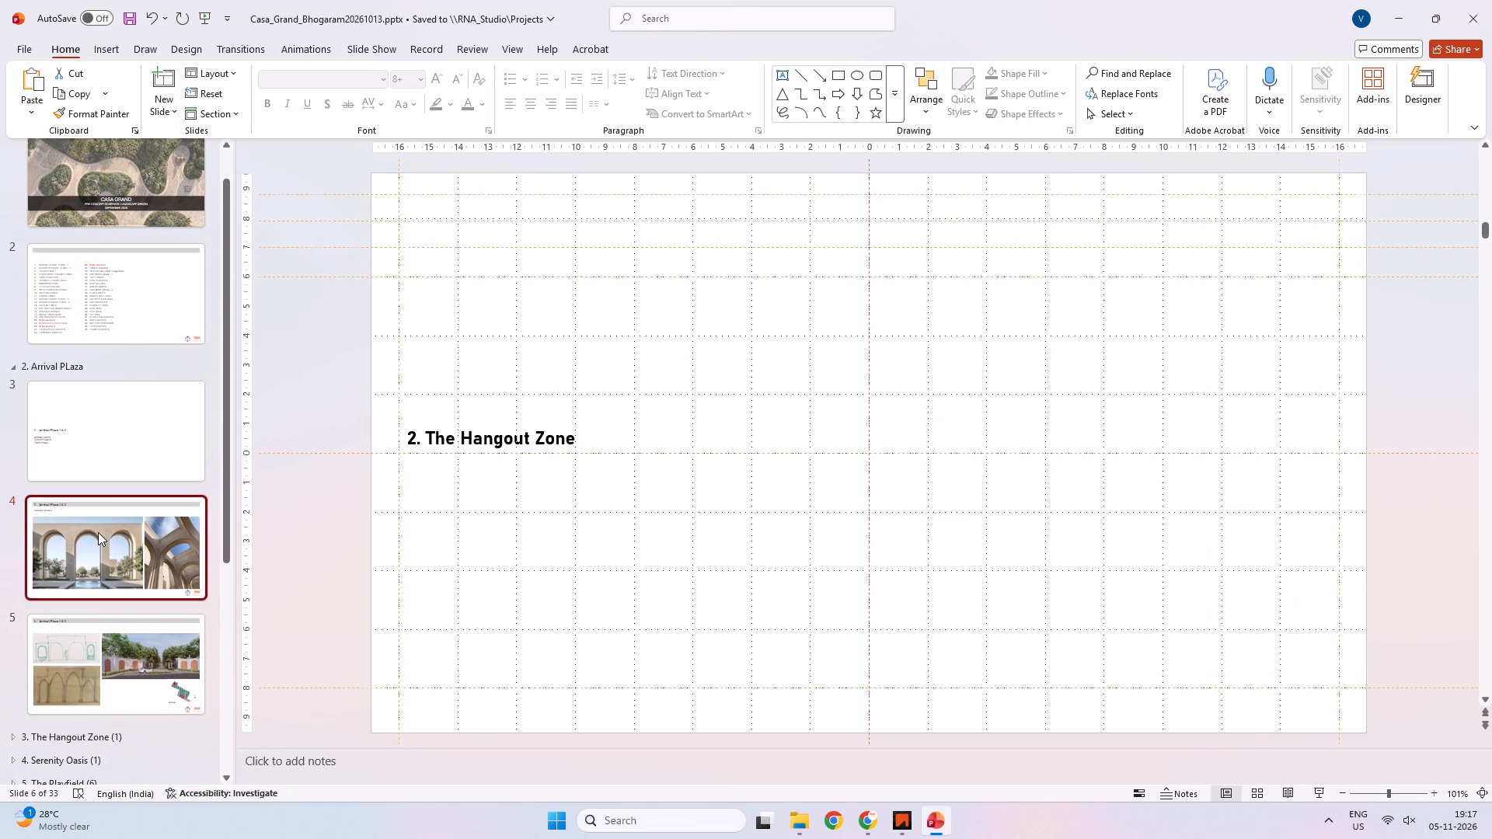
pyautogui.click(116, 422)
pyautogui.click(500, 506)
pyautogui.moveTo(508, 505); pyautogui.dragTo(380, 504)
pyautogui.press('BackSpace')
pyautogui.click(341, 540)
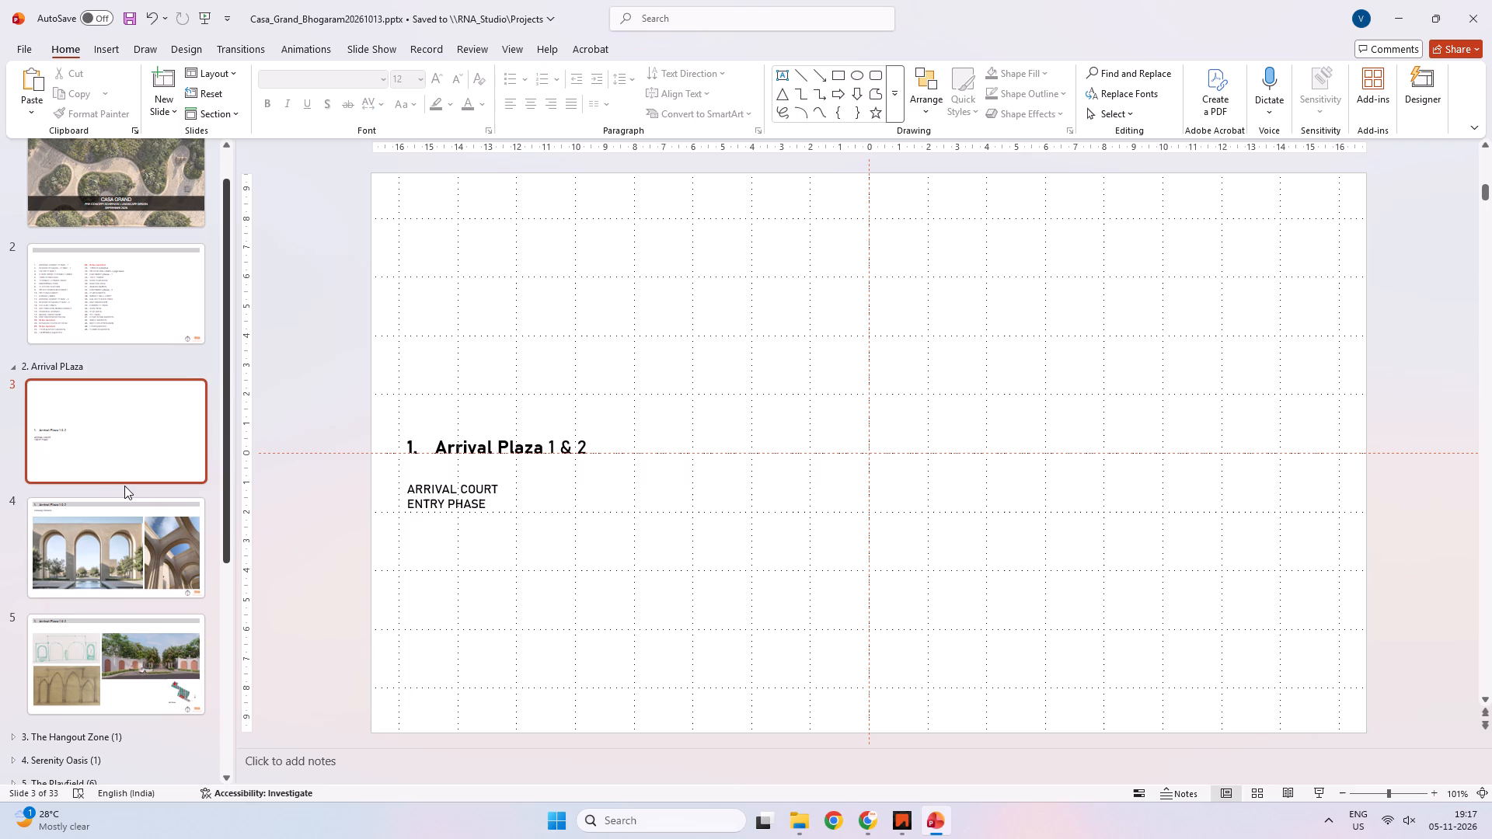
# Review Arrival Plaza slides 4 and 5 and look through the remaining sections of the presentation.
pyautogui.click(118, 530)
pyautogui.click(113, 593)
pyautogui.click(103, 637)
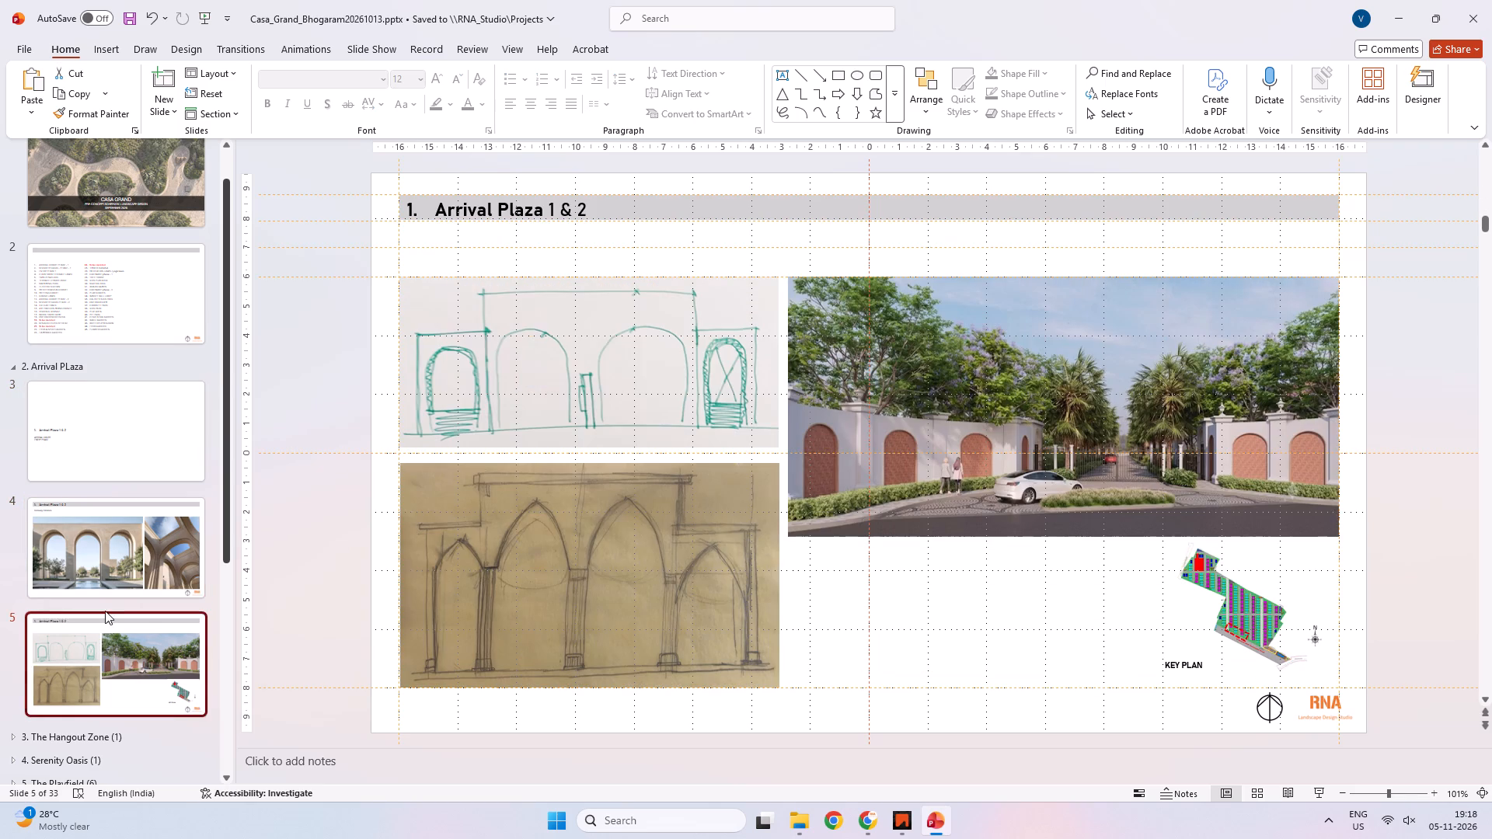
pyautogui.scroll(-10, 105, 611)
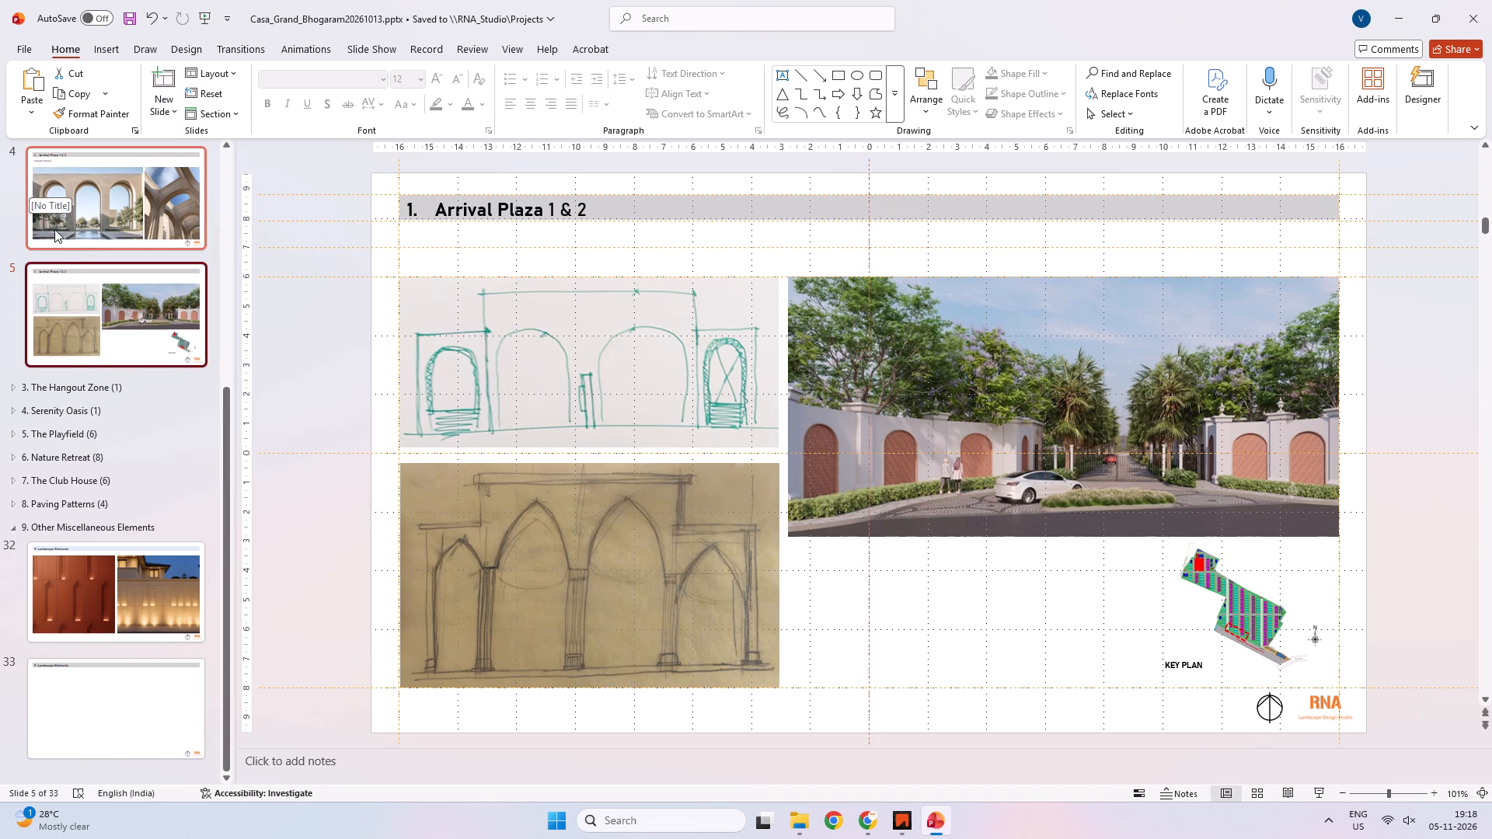
pyautogui.scroll(4, 68, 251)
# Collapse the Arrival Plaza section and expand The Hangout Zone and Serenity Oasis sections to view their slides.
pyautogui.click(15, 250)
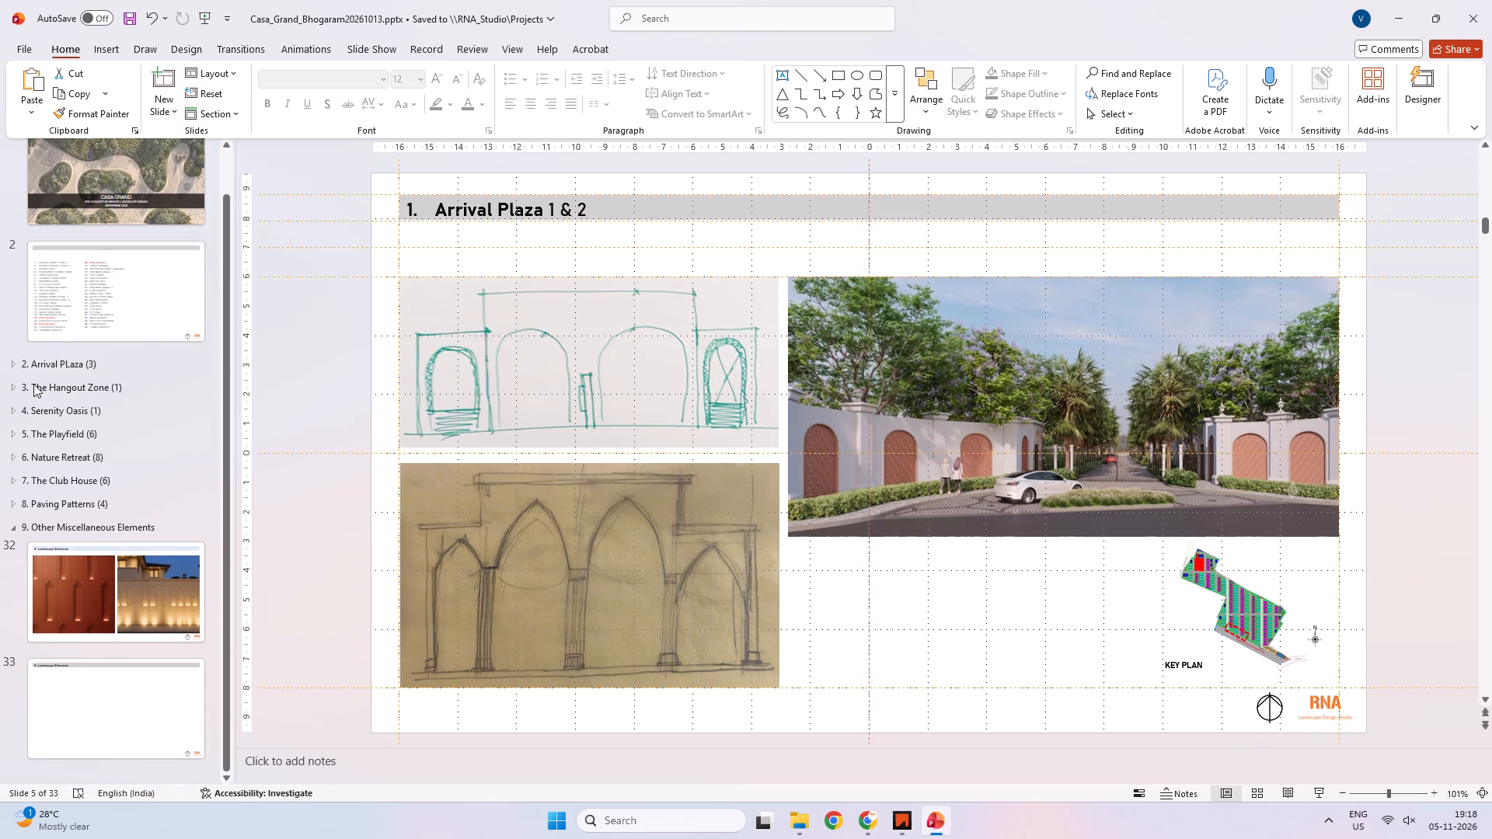
pyautogui.click(11, 388)
pyautogui.click(11, 523)
pyautogui.scroll(-2, 139, 409)
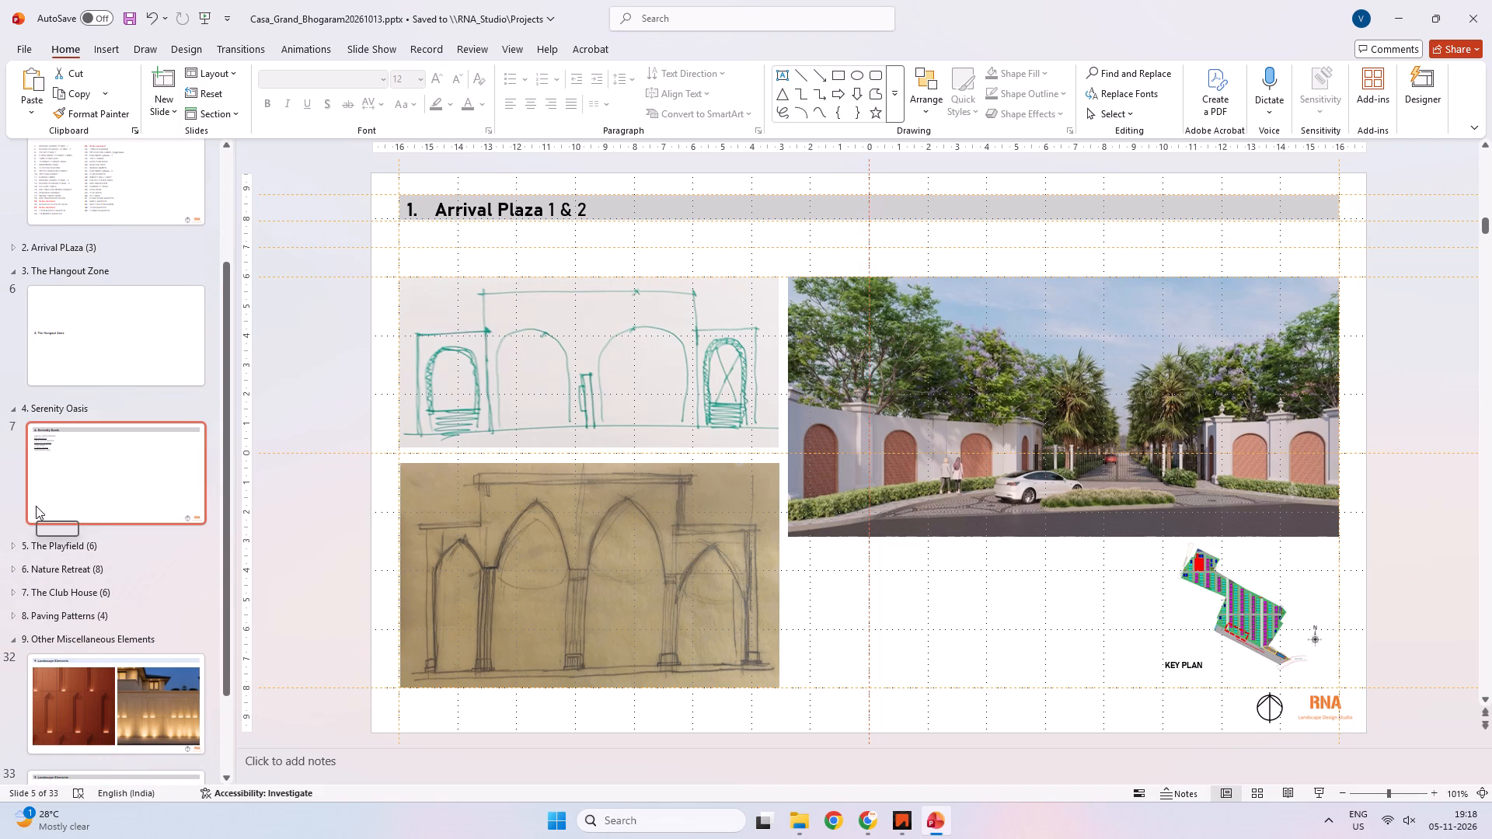
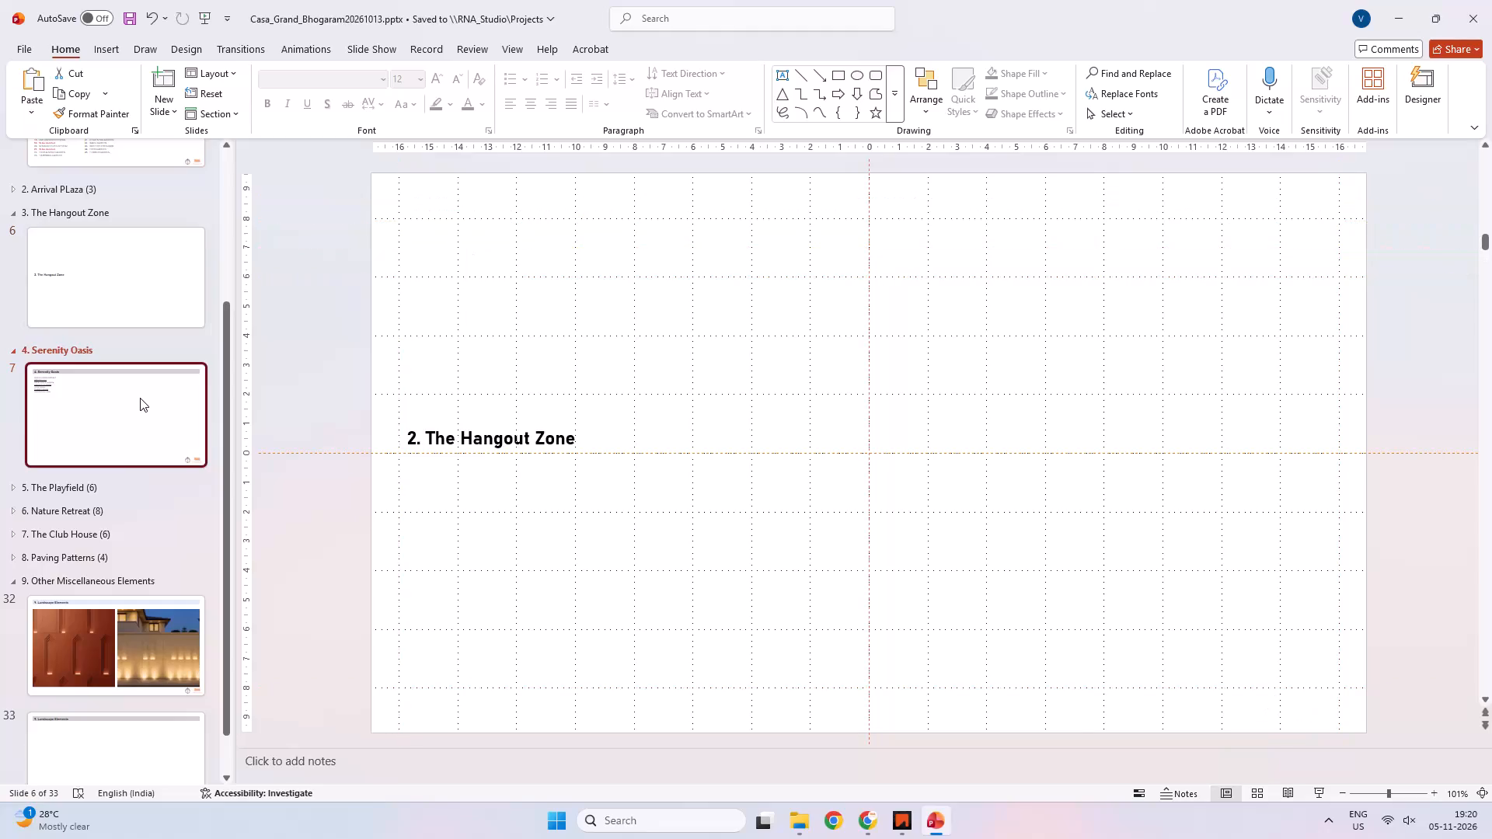
# Look through the section slides from The Hangout Zone to the last slide of Other Miscellaneous Elements.
pyautogui.press('Down')
pyautogui.press('Down')
pyautogui.press('Down')
pyautogui.press('Down')
pyautogui.press('Down')
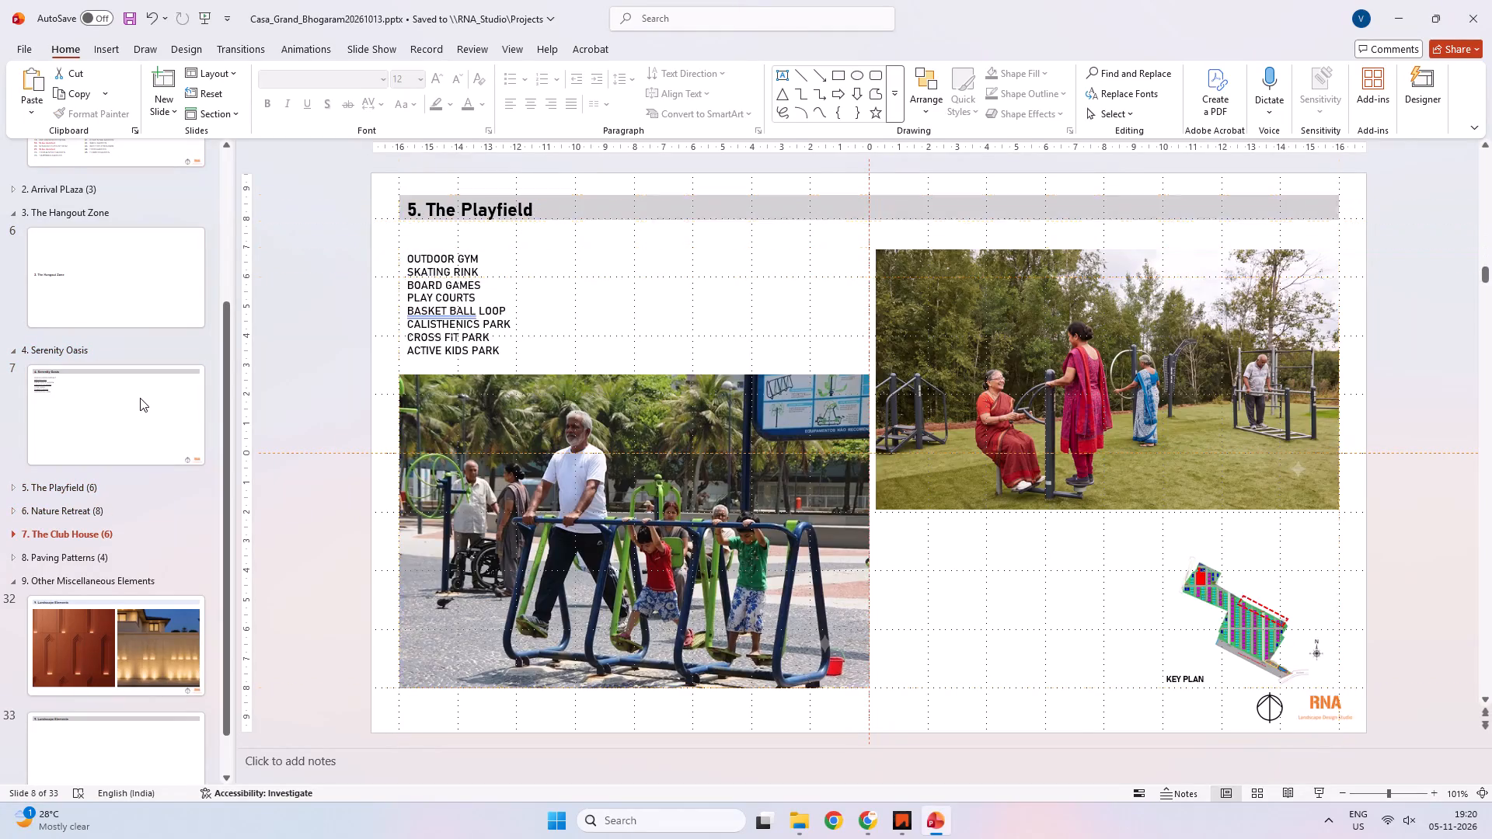
pyautogui.press('Down')
pyautogui.press('Down')
pyautogui.press('Down')
pyautogui.press('Down')
pyautogui.press('Down')
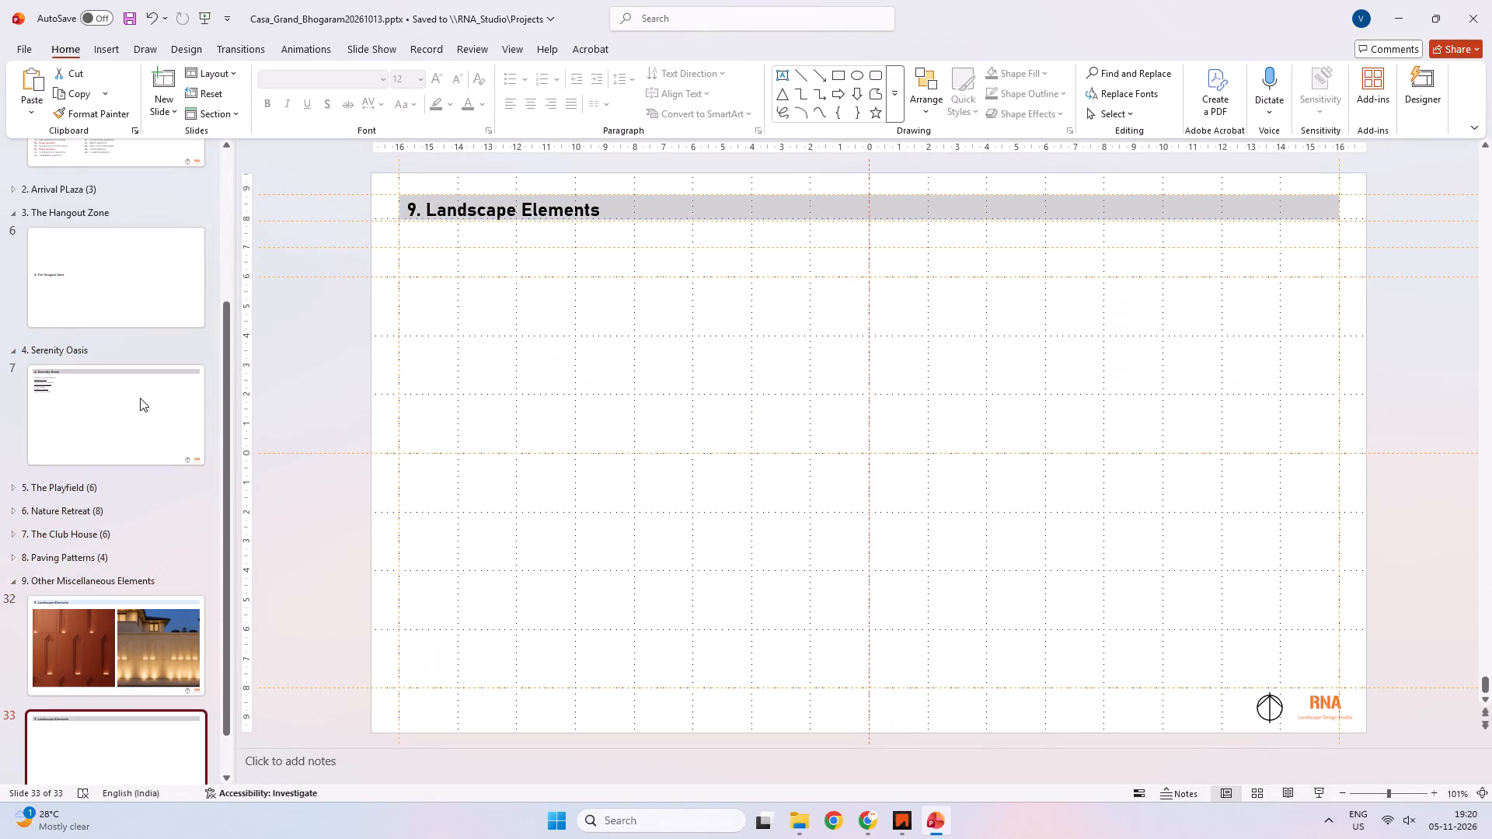
pyautogui.press('Down')
pyautogui.press('Down')
# Review the opening slides and area lists of the sections in reverse, from Paving Patterns back to The Hangout Zone.
pyautogui.press('Up')
pyautogui.press('Up')
pyautogui.press('Up')
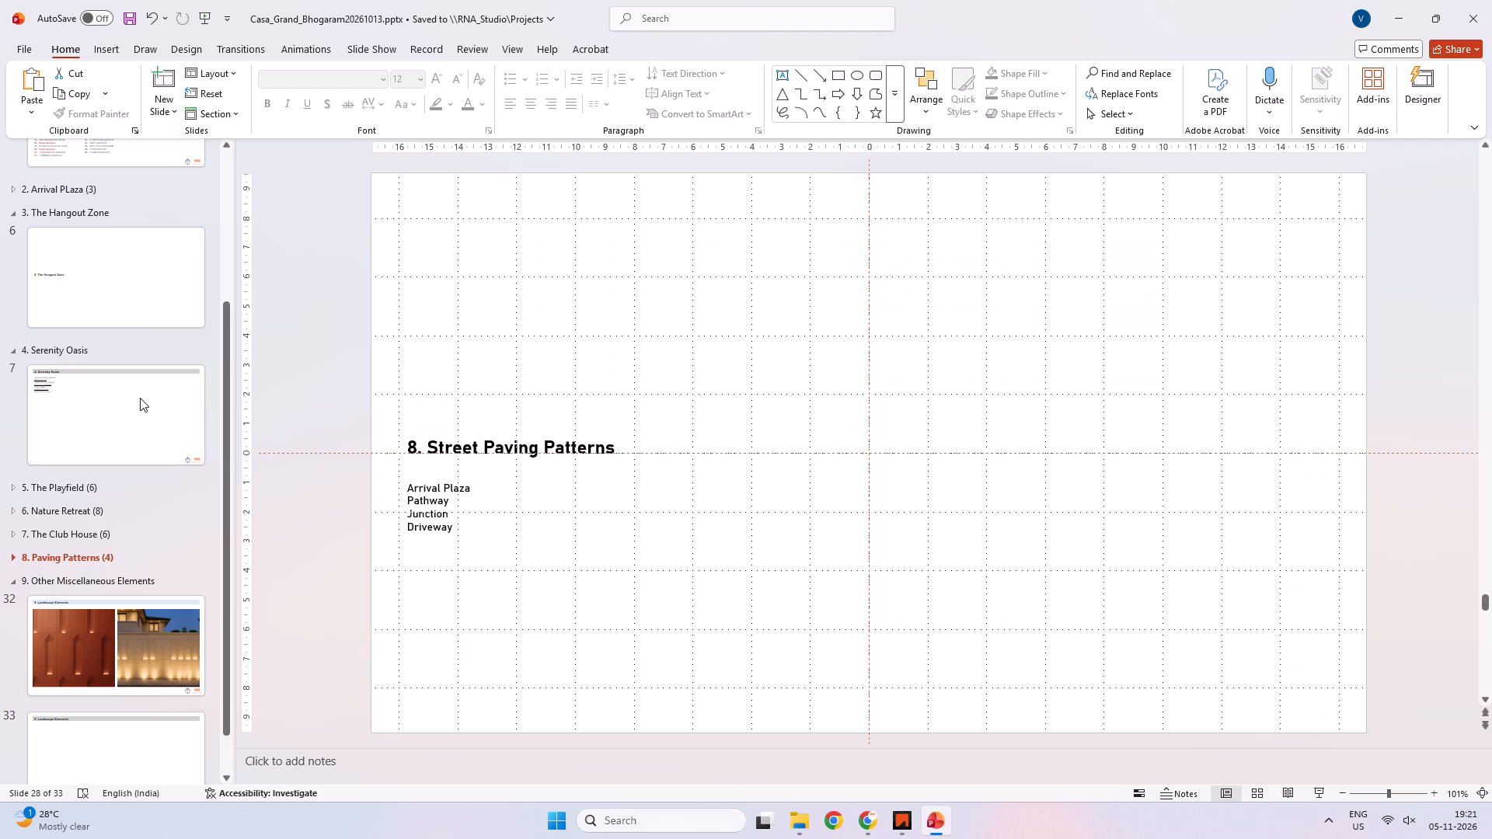
pyautogui.press('Up')
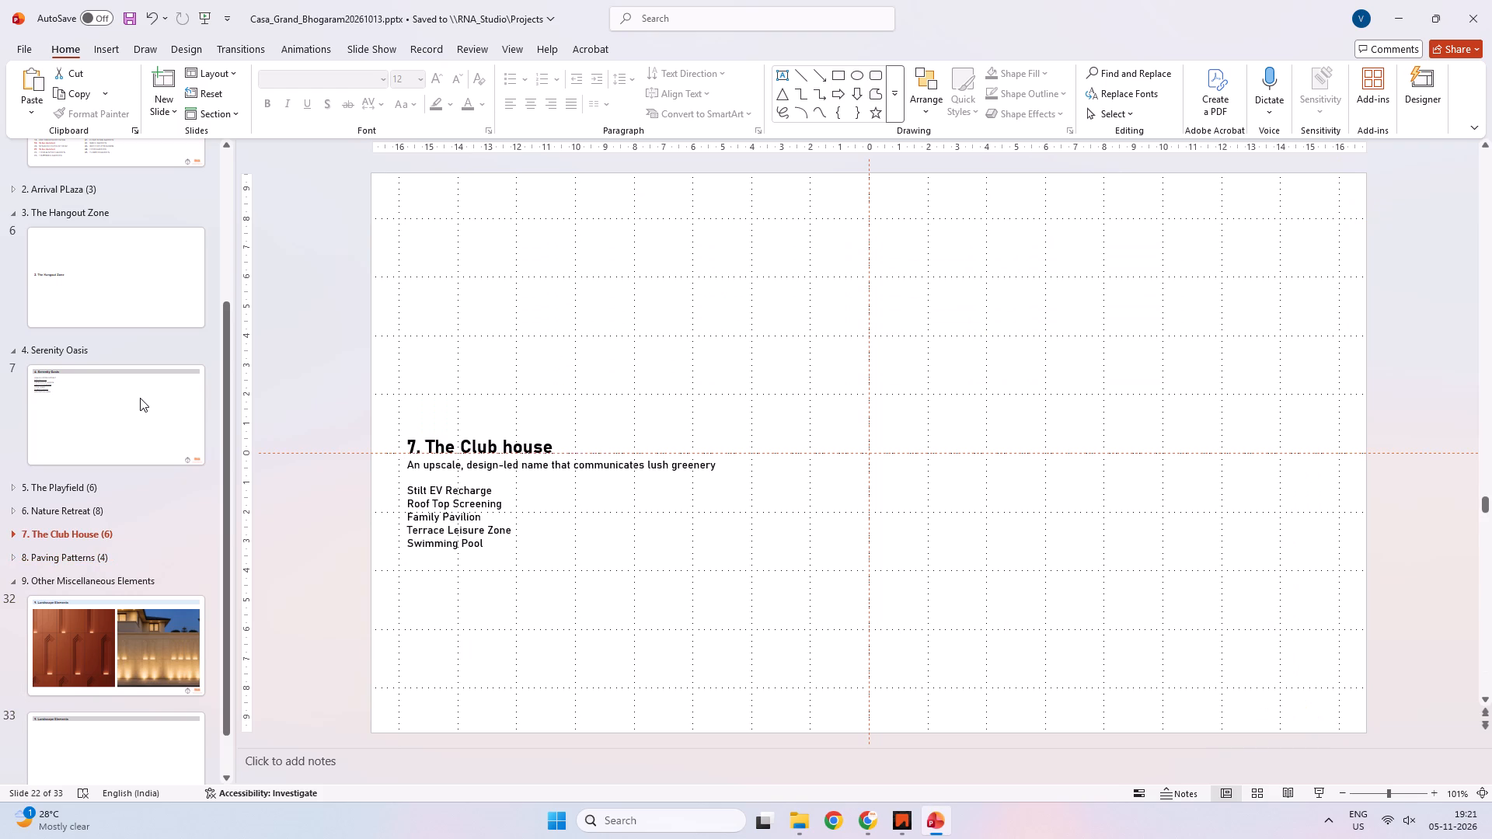
pyautogui.press('Down')
pyautogui.press('Up')
pyautogui.press('Up')
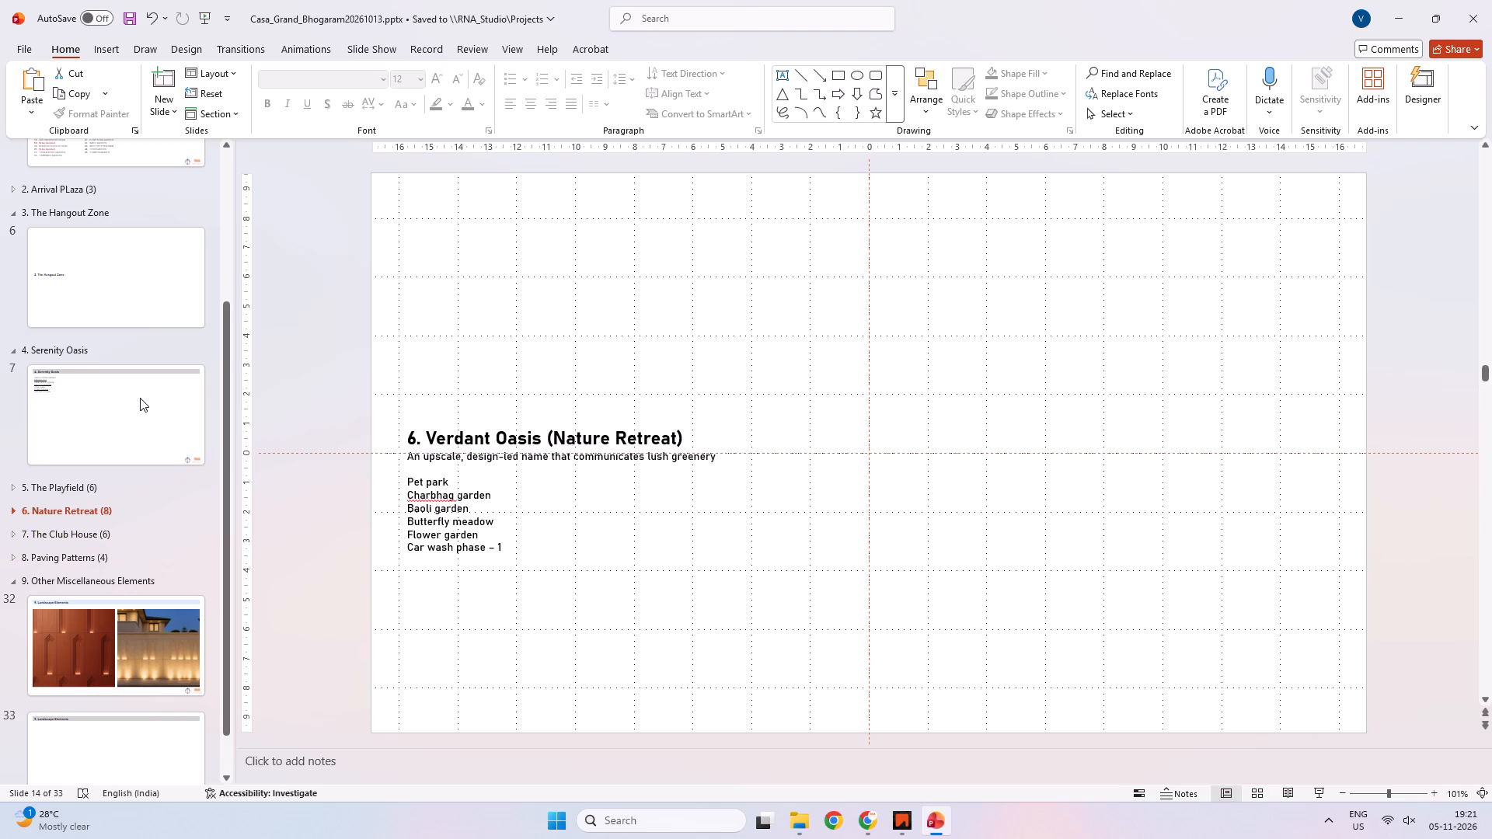
pyautogui.press('Up')
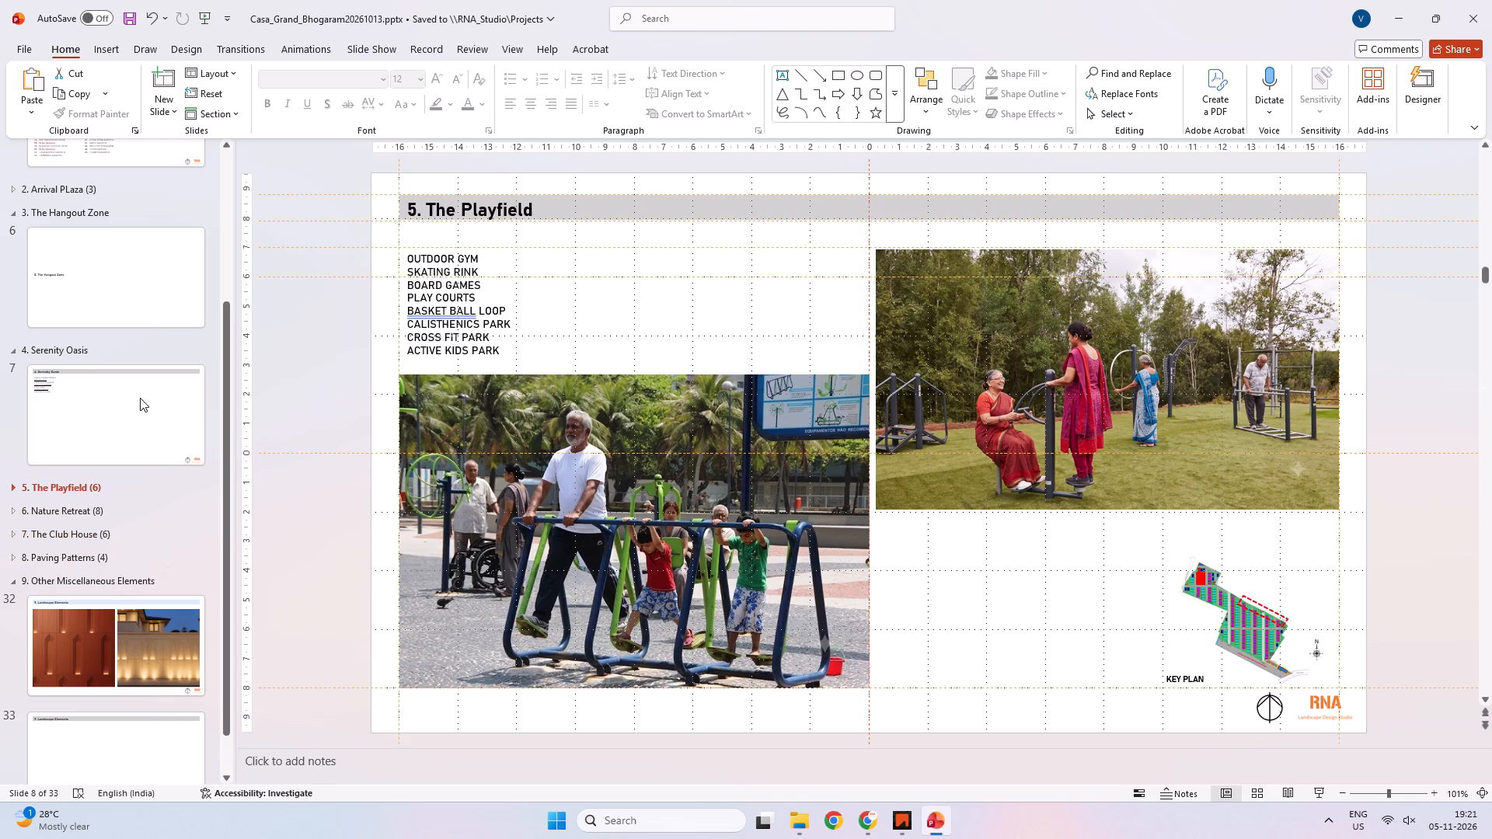
pyautogui.press('Up')
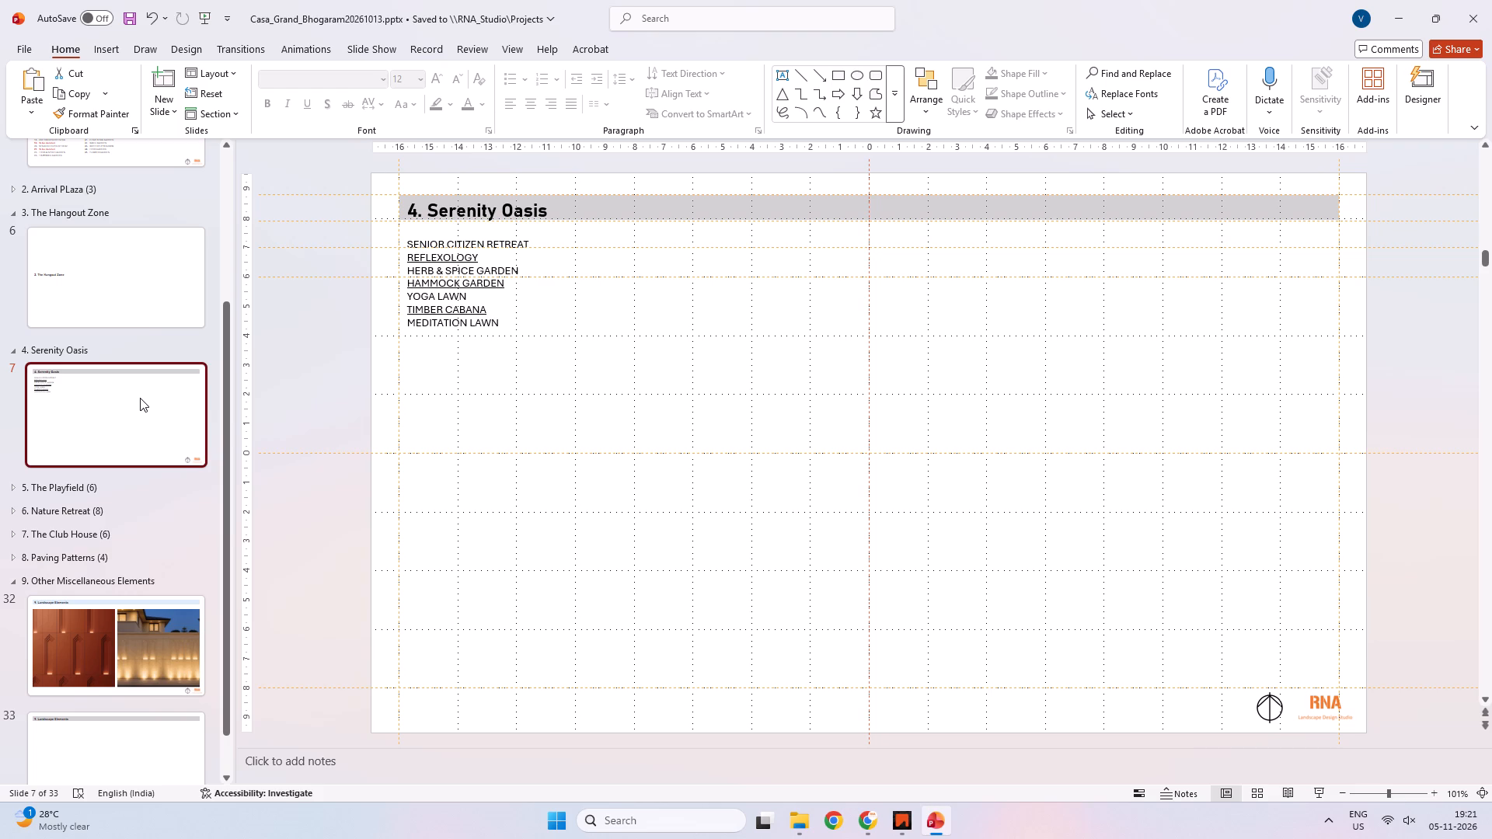
pyautogui.press('Up')
pyautogui.press('Up')
pyautogui.press('Up')
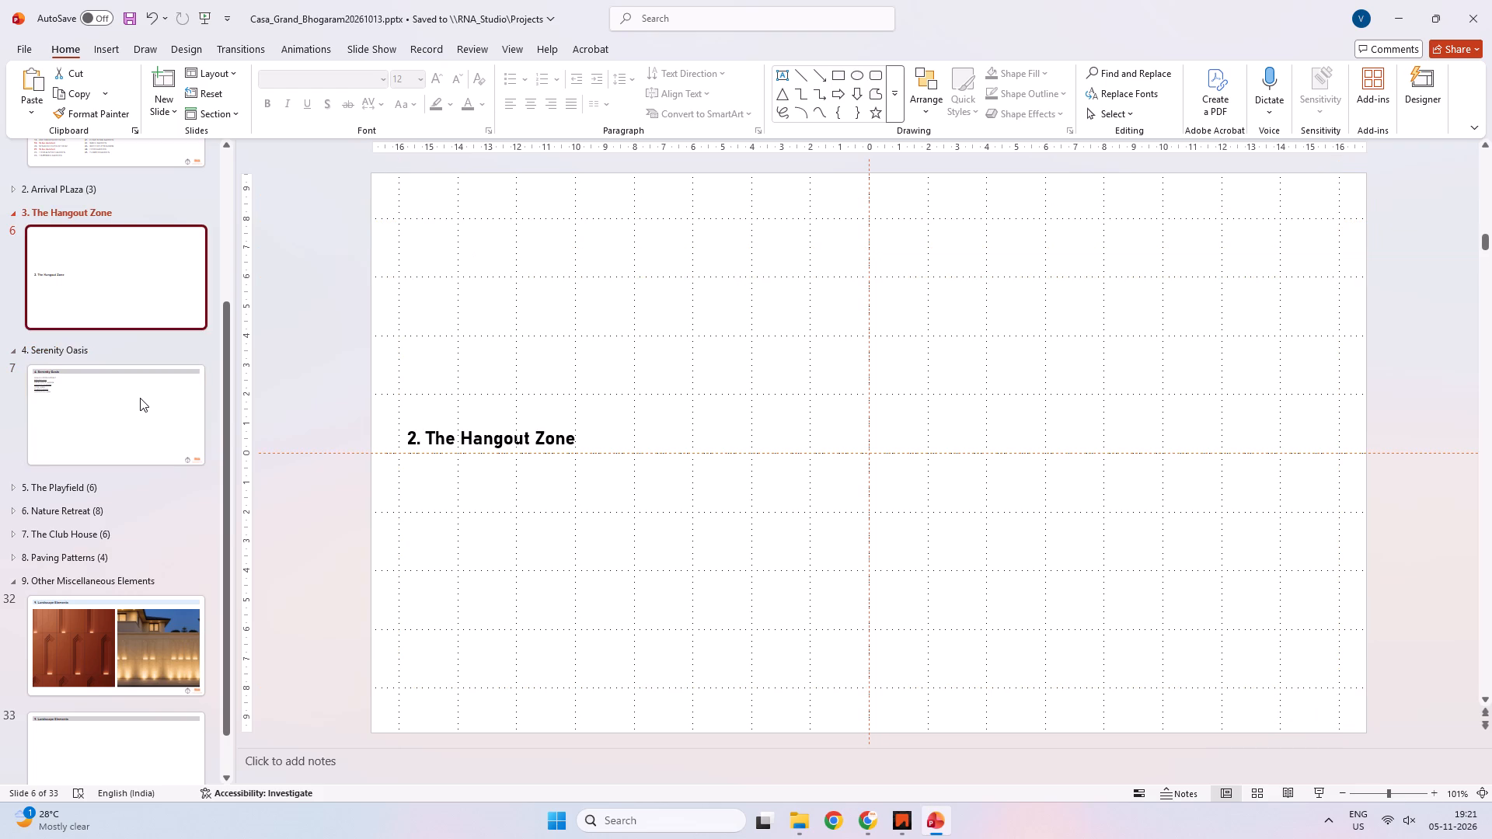
# Go back to the cover slide and look through the opening sections up to the Serenity Oasis slide.
pyautogui.press('Up')
pyautogui.press('Up')
pyautogui.press('Up')
pyautogui.press('Up')
pyautogui.press('Up')
pyautogui.press('Up')
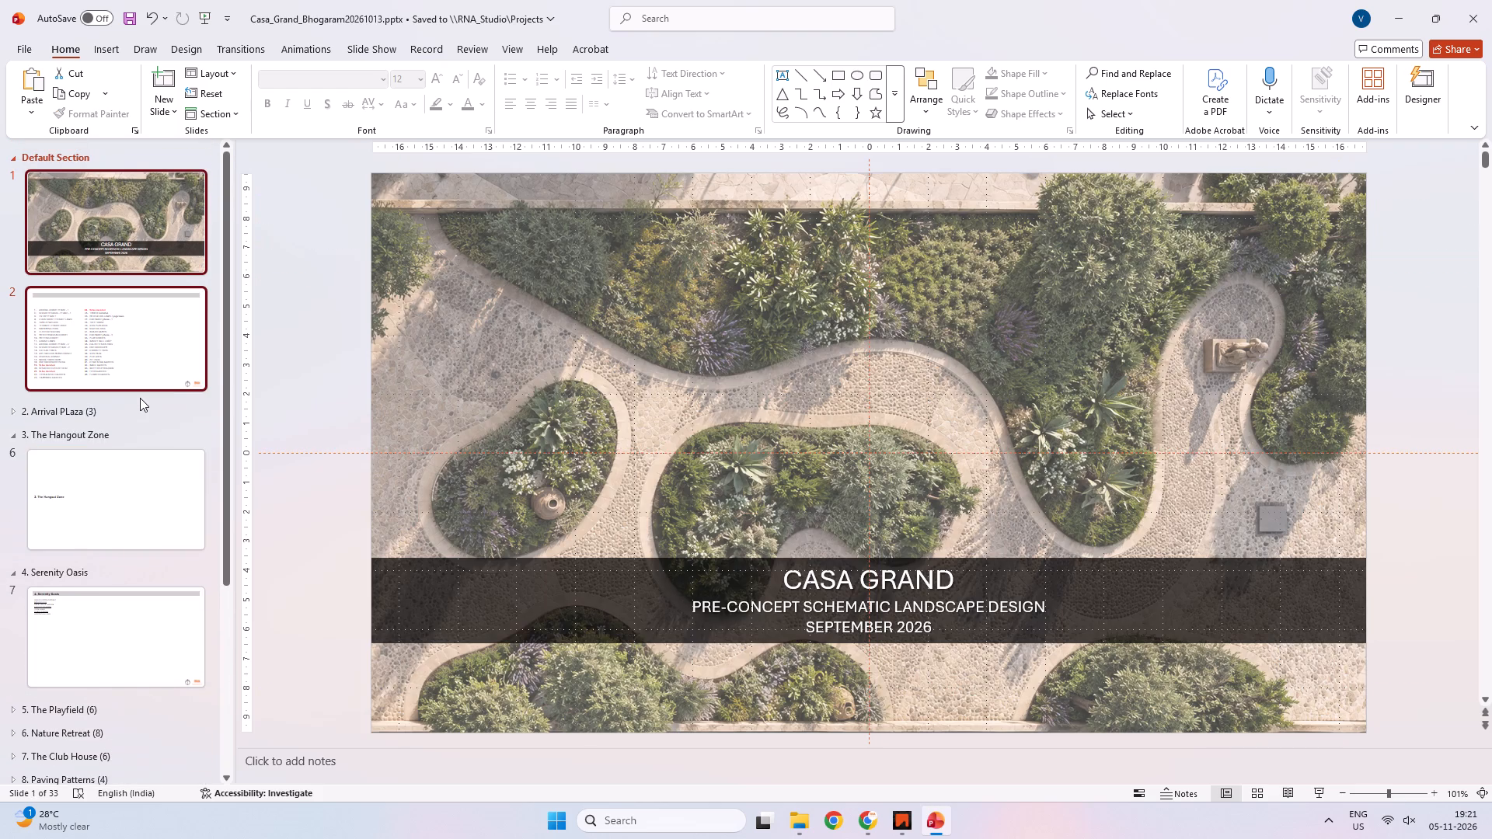
pyautogui.press('Down')
pyautogui.press('Down')
pyautogui.press('Down')
pyautogui.press('Down')
pyautogui.press('Down')
pyautogui.press('Down')
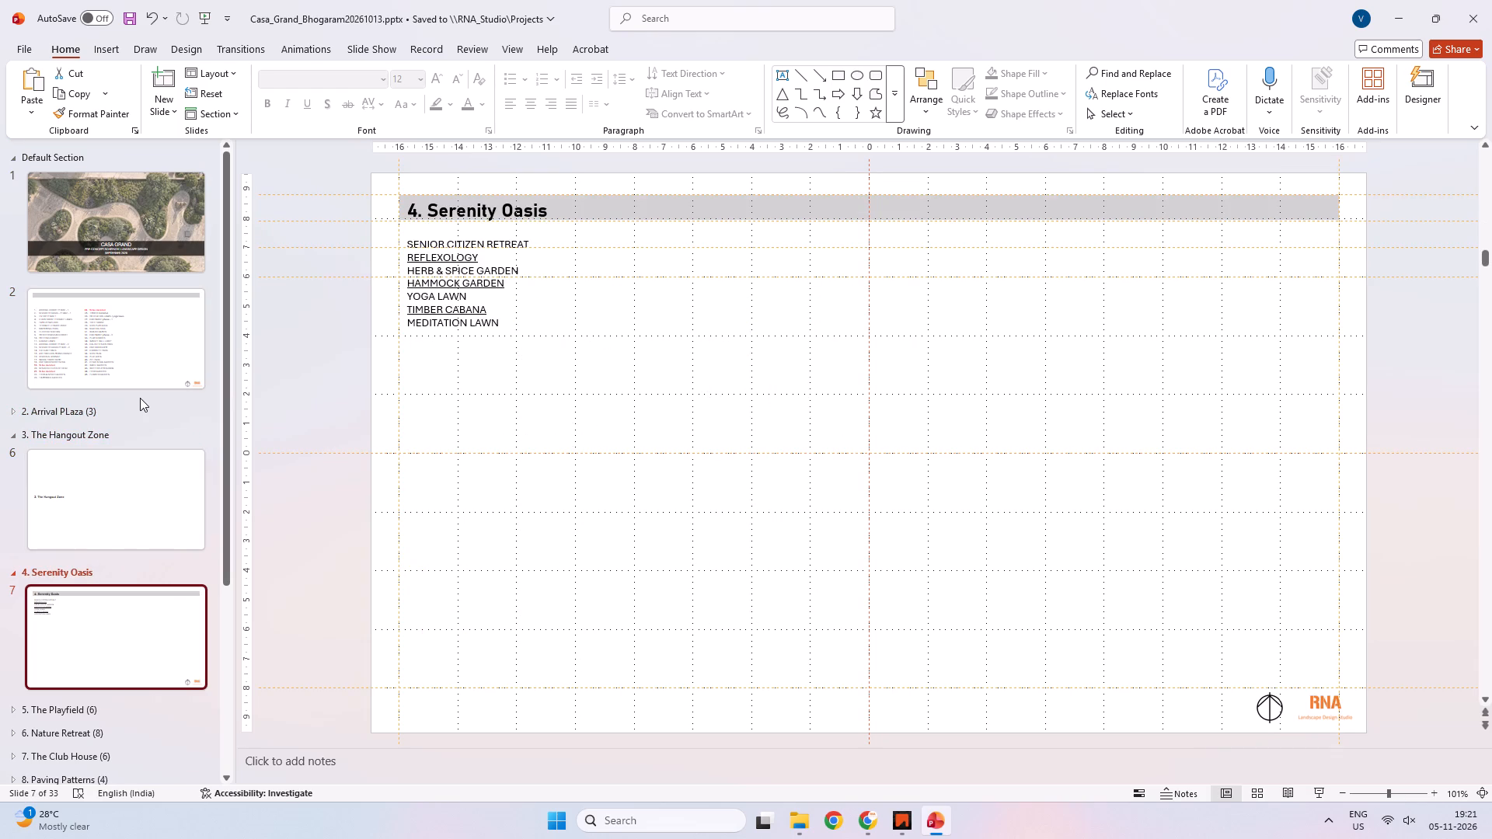
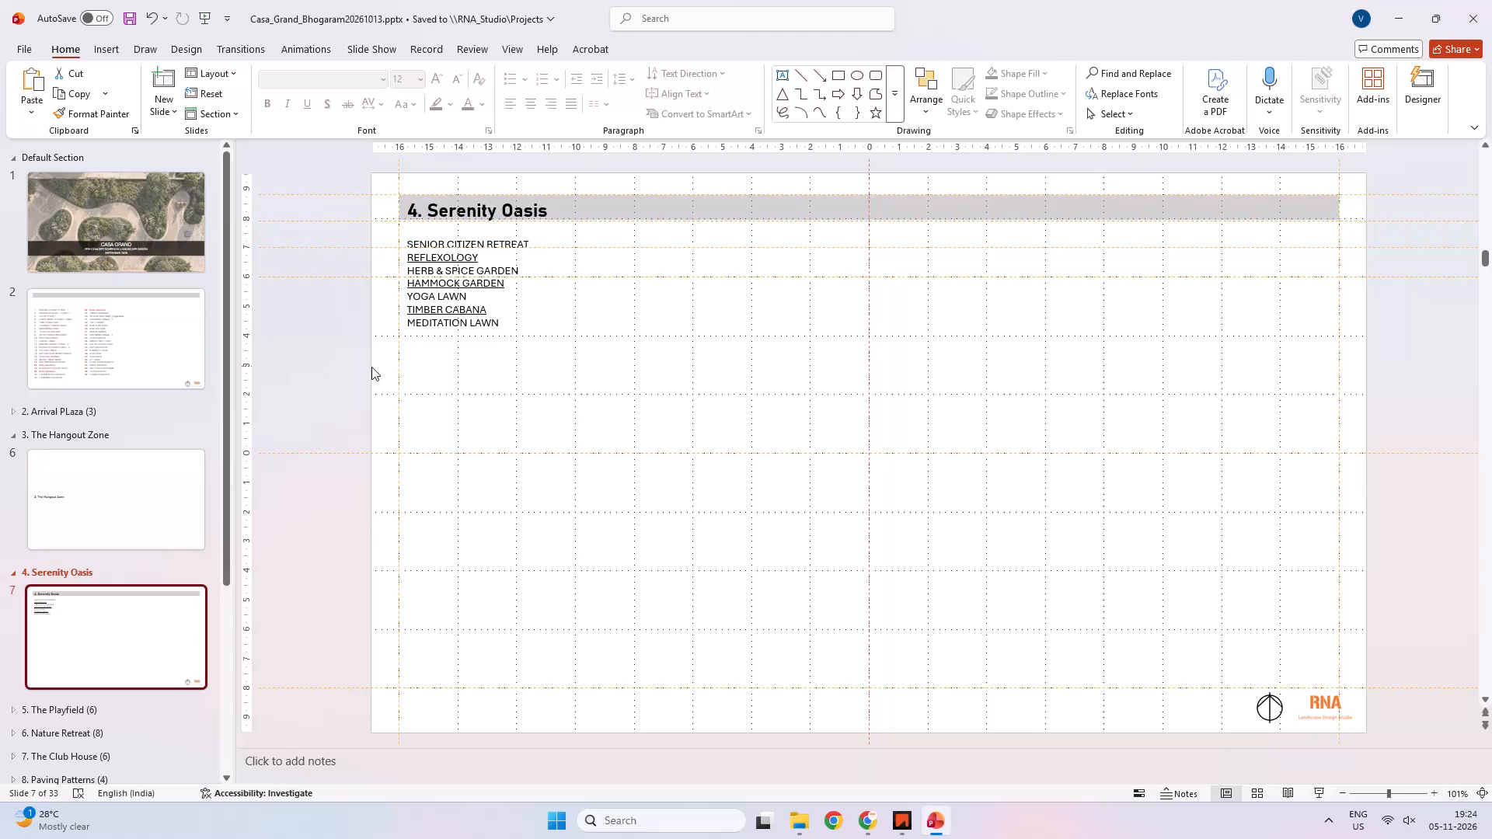
# In File Explorer, browse to the 88002_Godrej Coimbatore project's 3D renders and open the r2 folder.
pyautogui.hotkey('alt', 'Tab')
pyautogui.hotkey('alt', 'Tab')
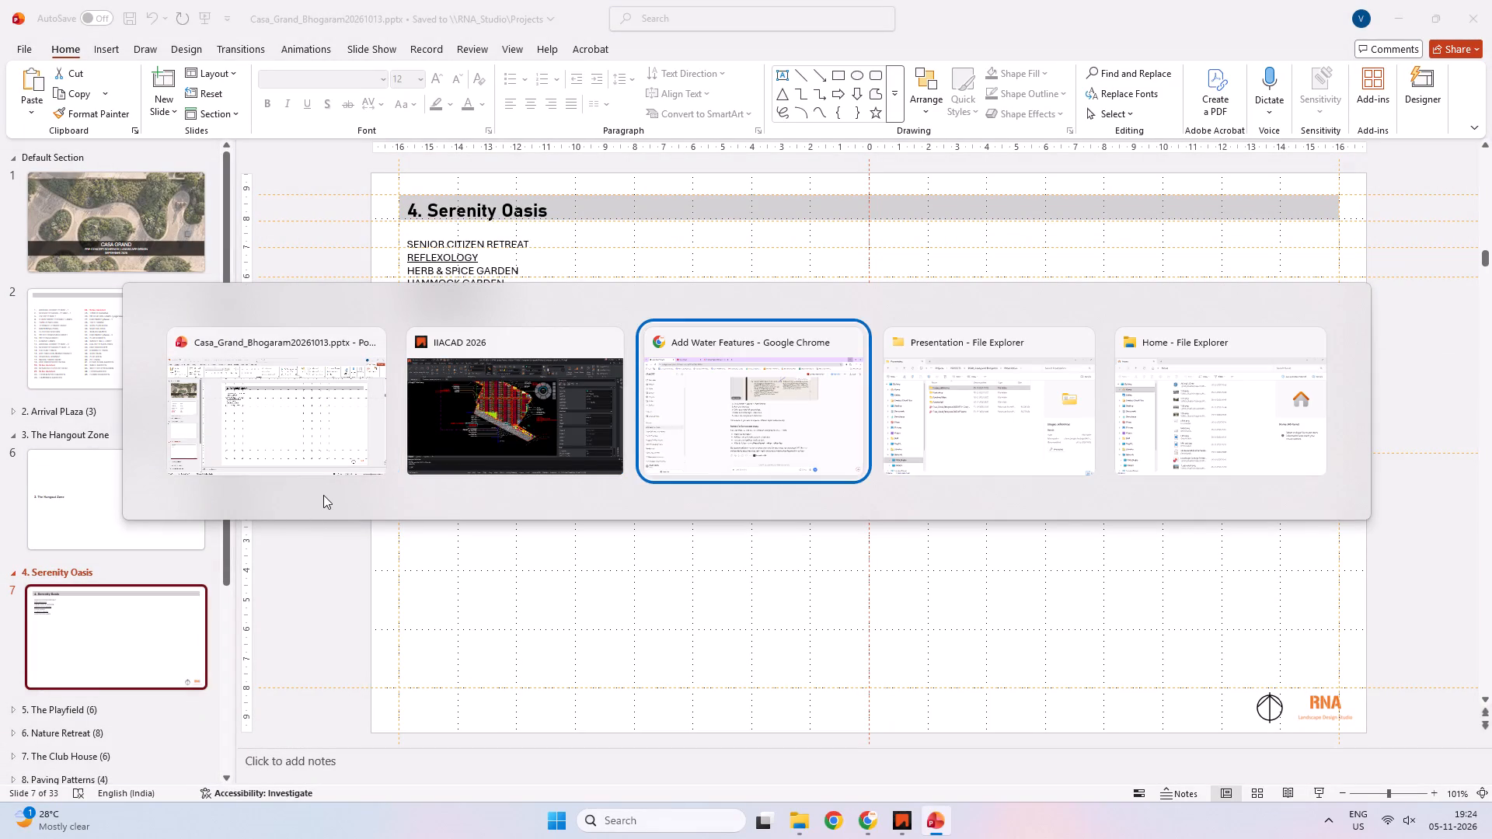
pyautogui.hotkey('alt', 'Tab')
pyautogui.hotkey('alt', 'Tab')
pyautogui.keyDown('alt'); pyautogui.click(993, 453); pyautogui.keyUp('alt')
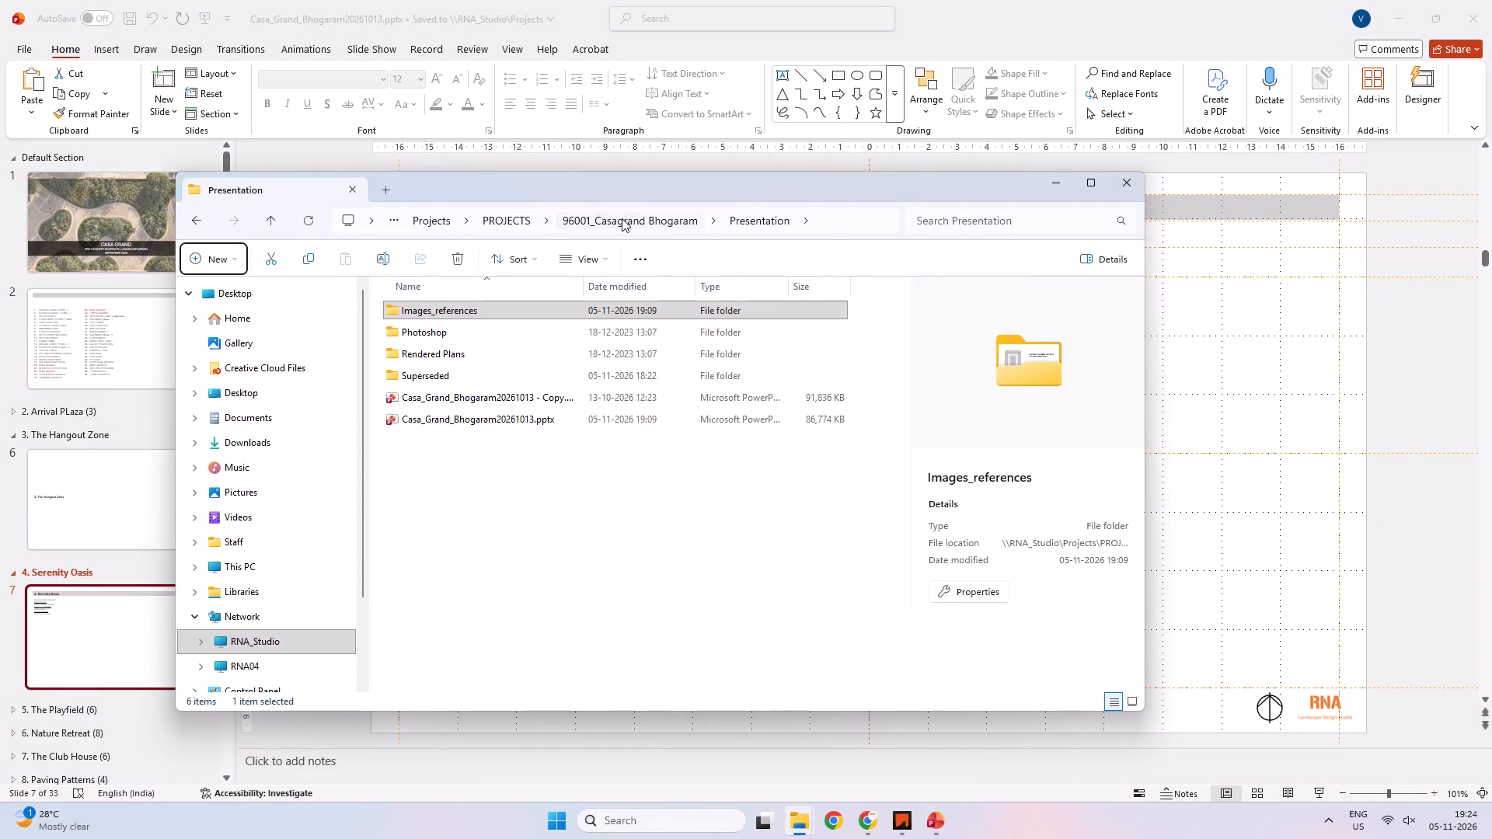
pyautogui.click(622, 218)
pyautogui.click(634, 222)
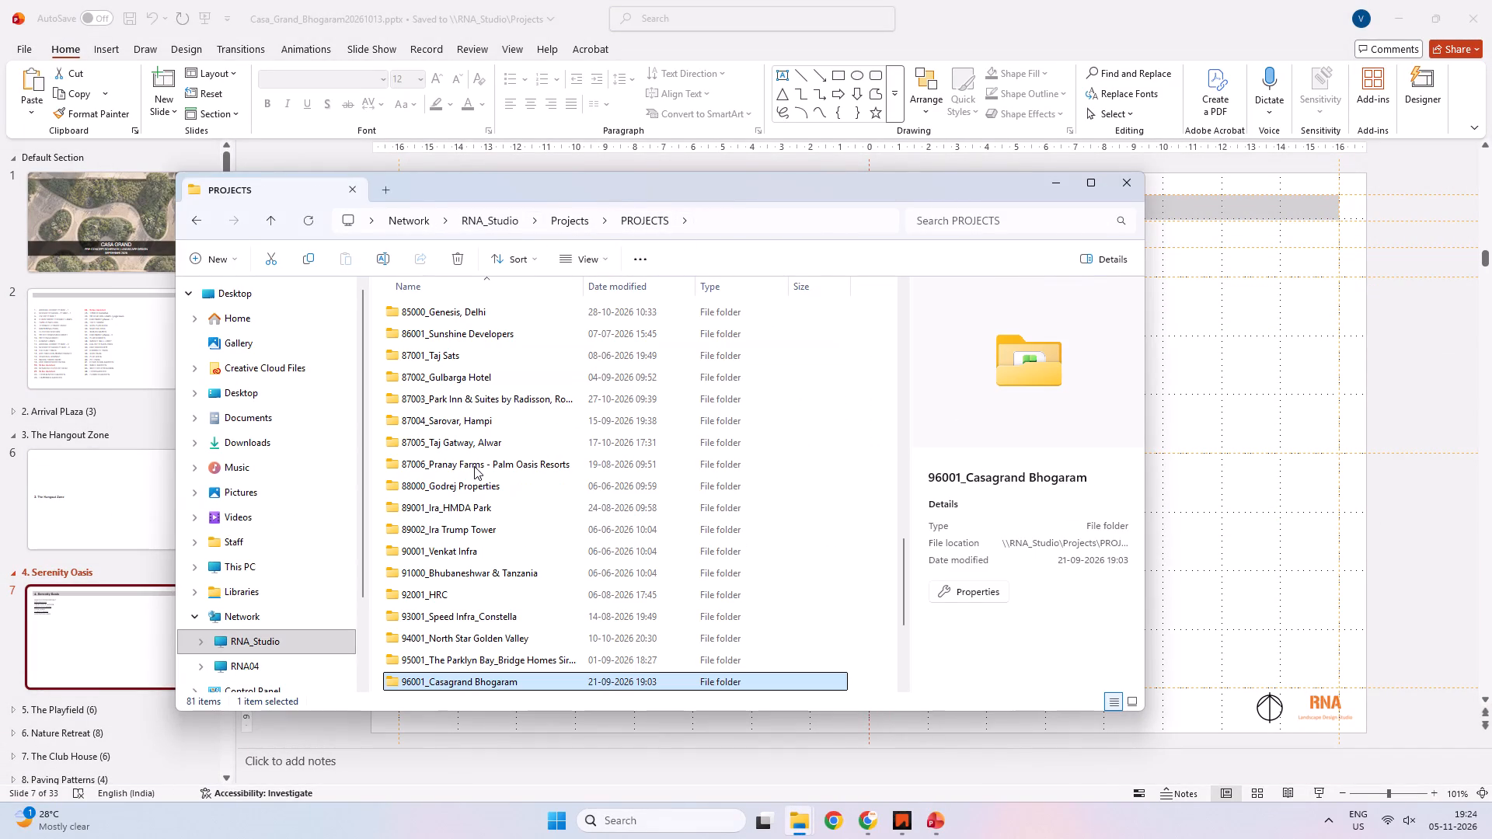
pyautogui.doubleClick(456, 489)
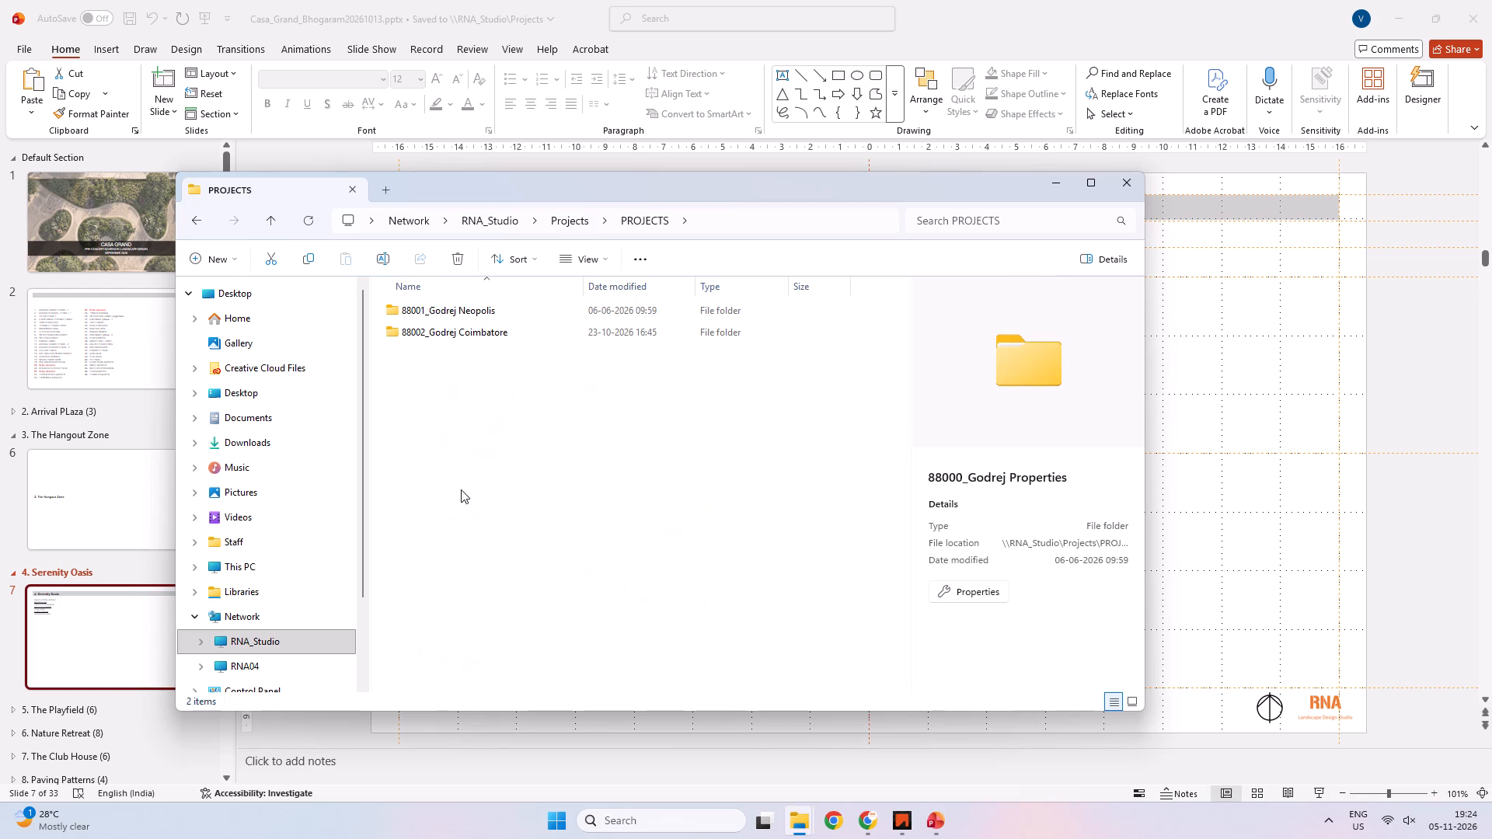
pyautogui.doubleClick(453, 339)
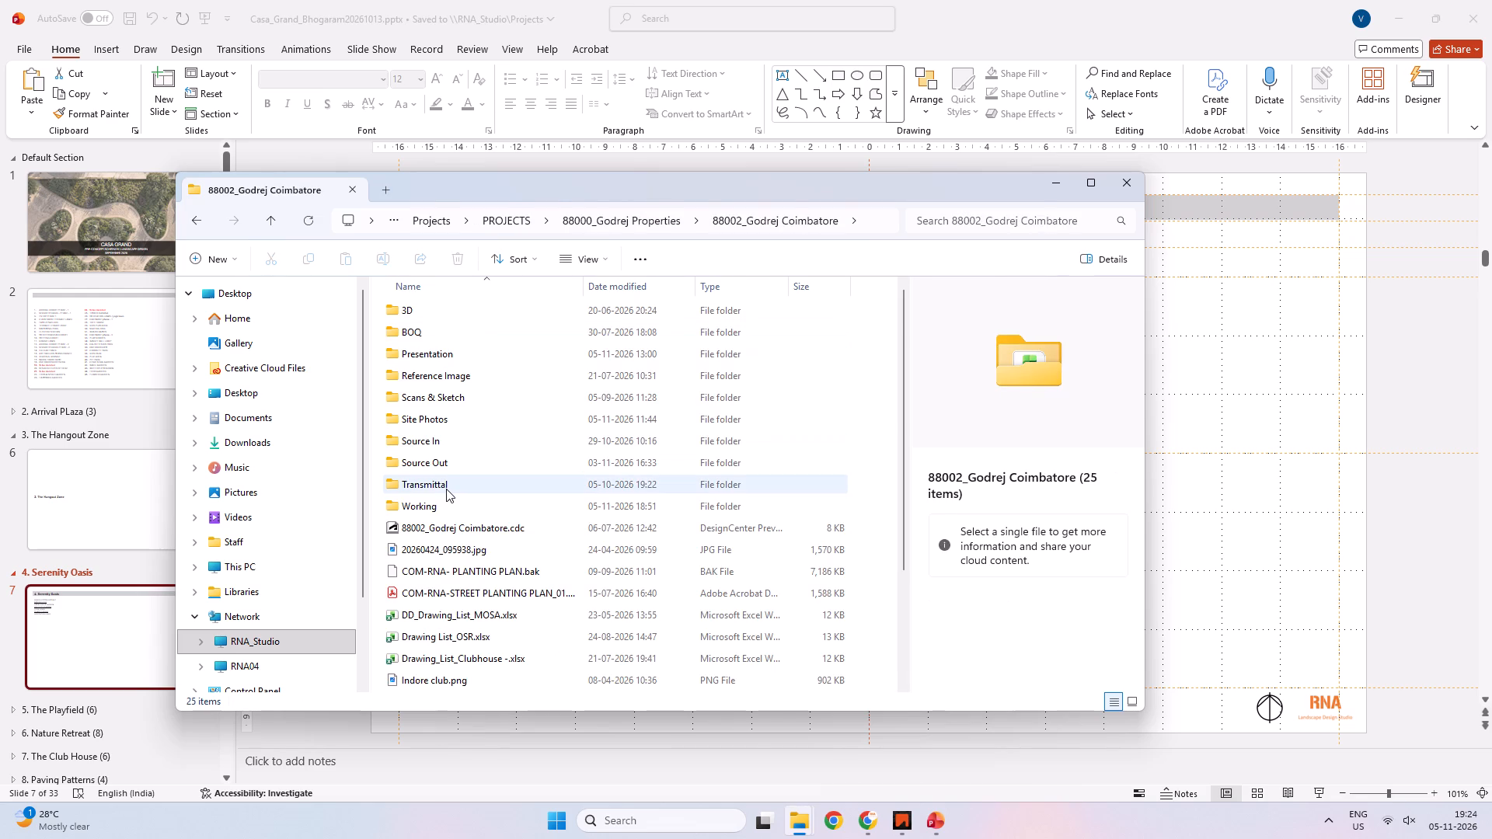
pyautogui.doubleClick(432, 315)
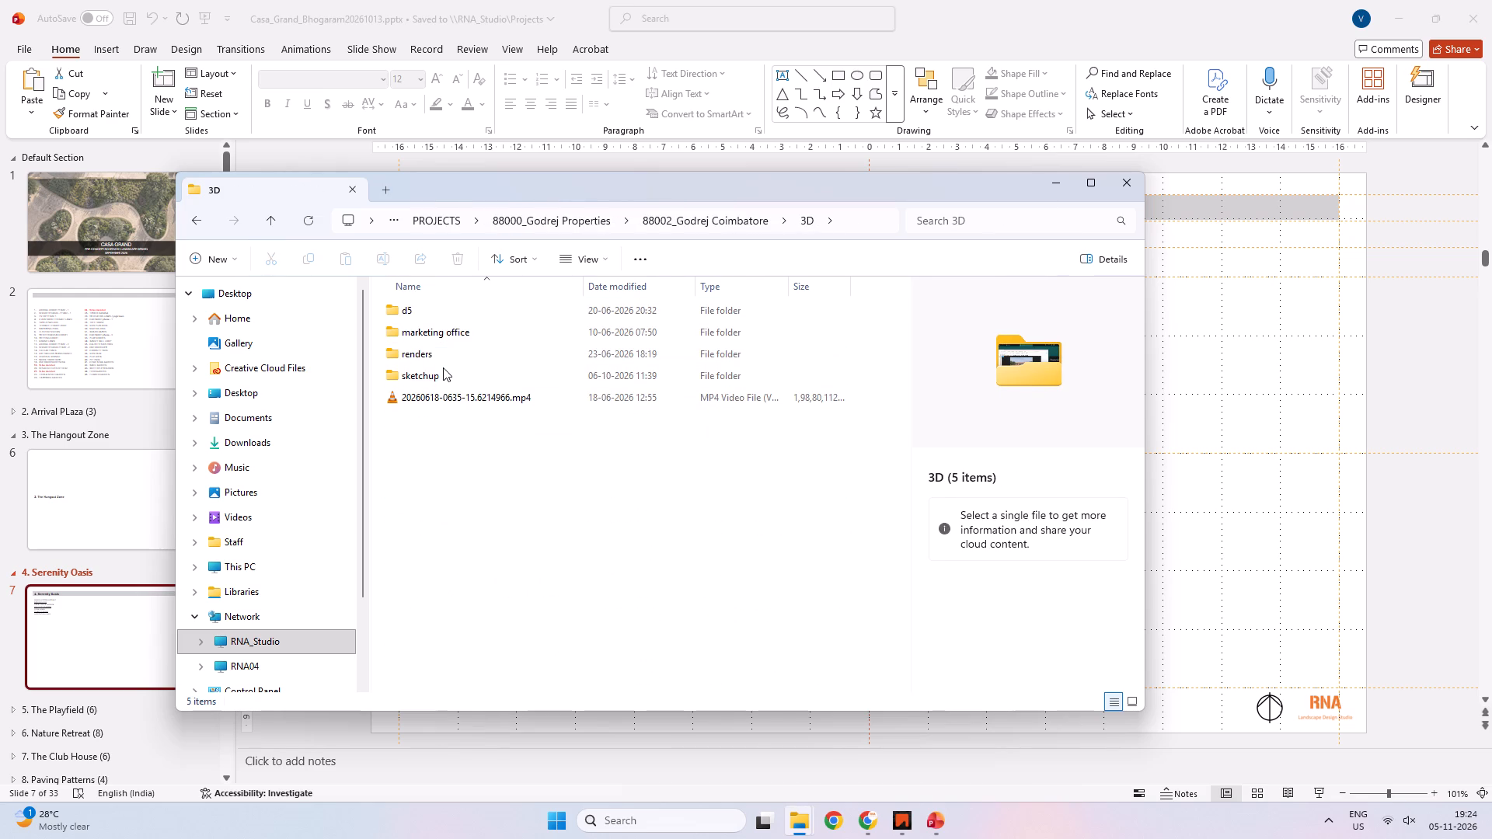
pyautogui.doubleClick(441, 356)
pyautogui.click(426, 332)
pyautogui.click(427, 300)
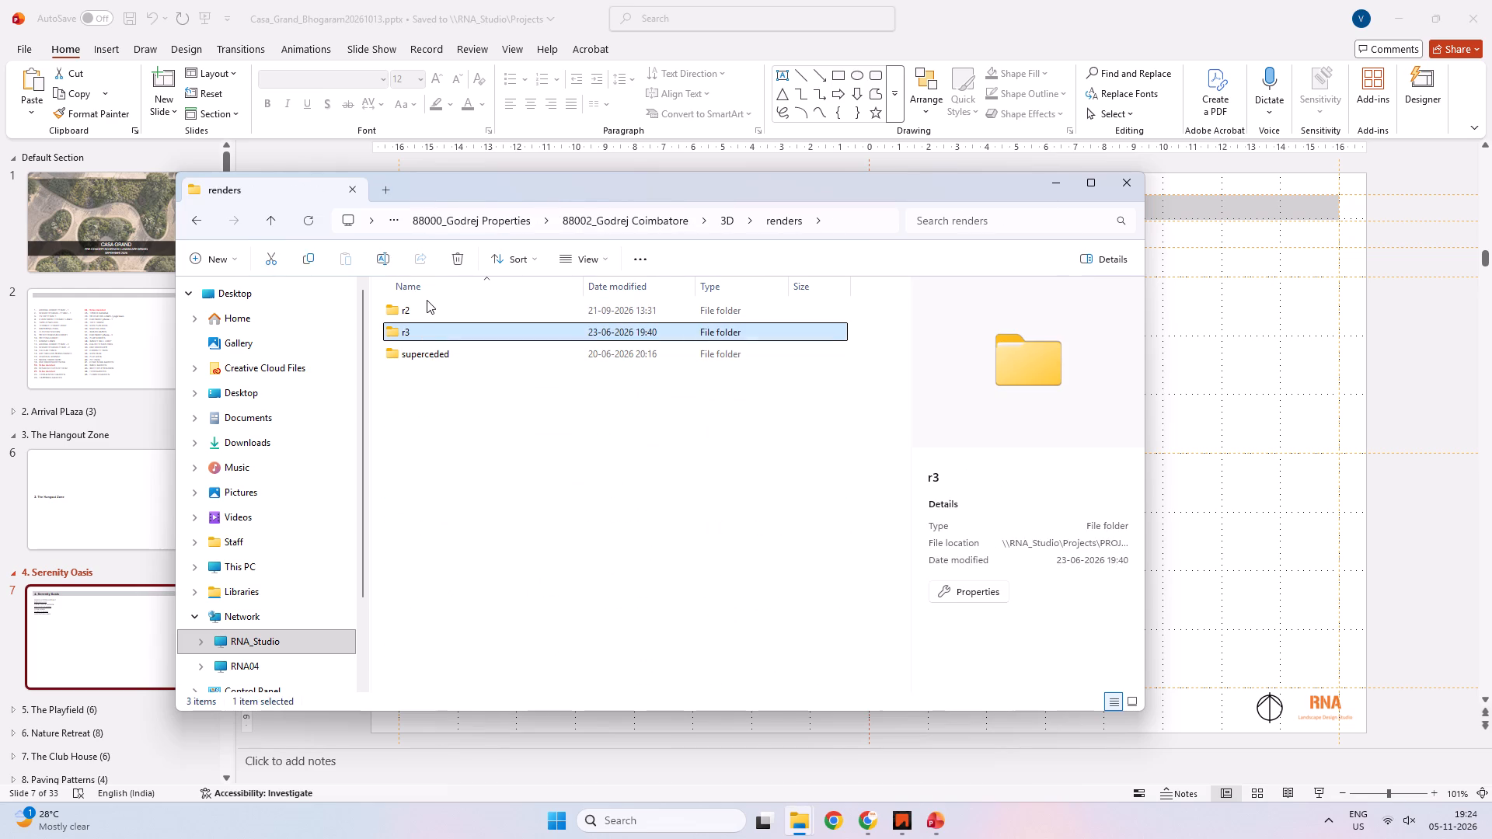
pyautogui.doubleClick(427, 308)
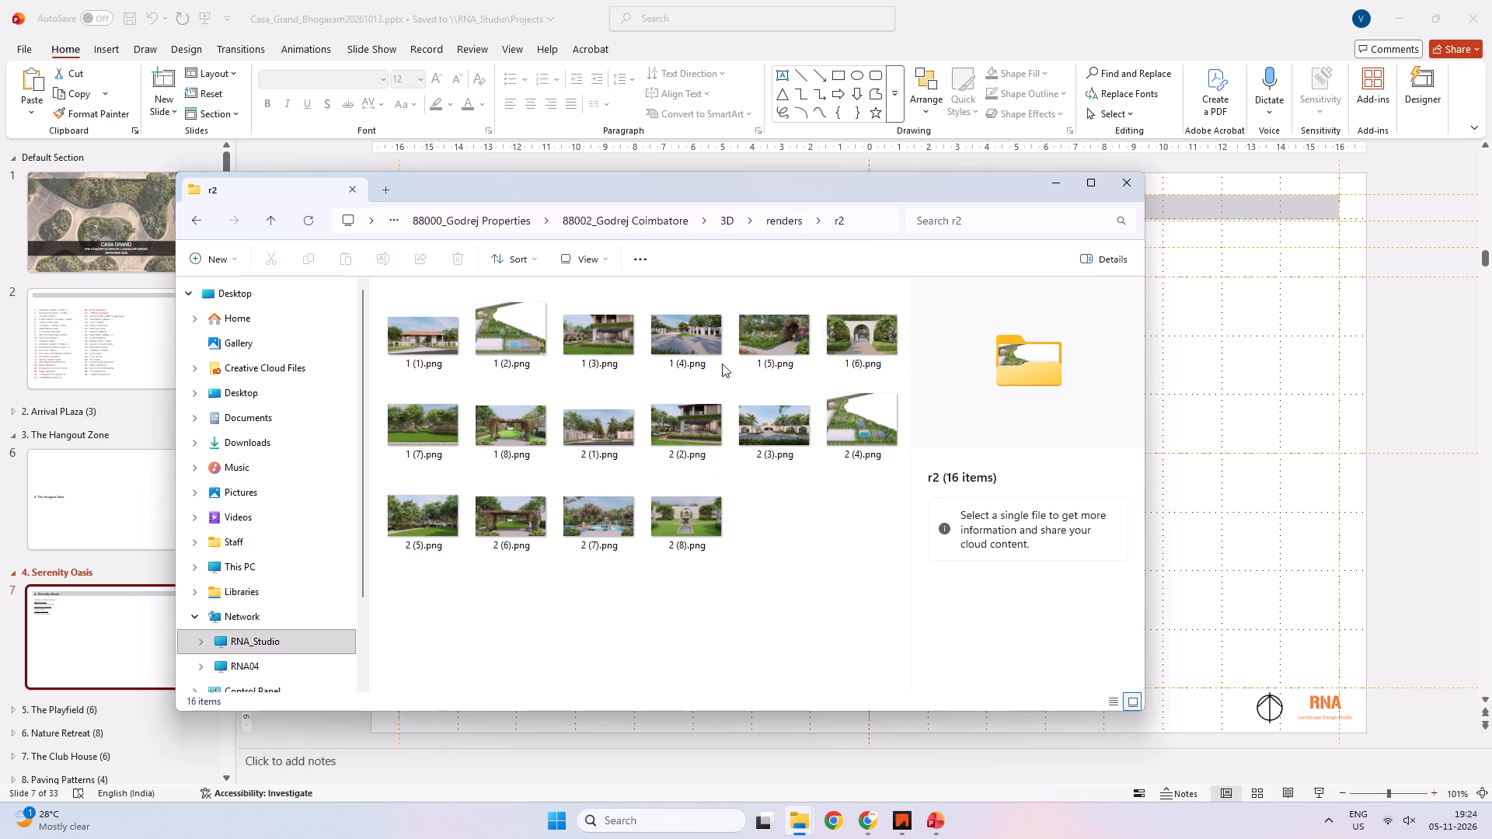
# Copy the arched gateway render 1 (6).png and paste it onto the blank last Landscape Elements slide in PowerPoint.
pyautogui.click(891, 330)
pyautogui.rightClick(863, 335)
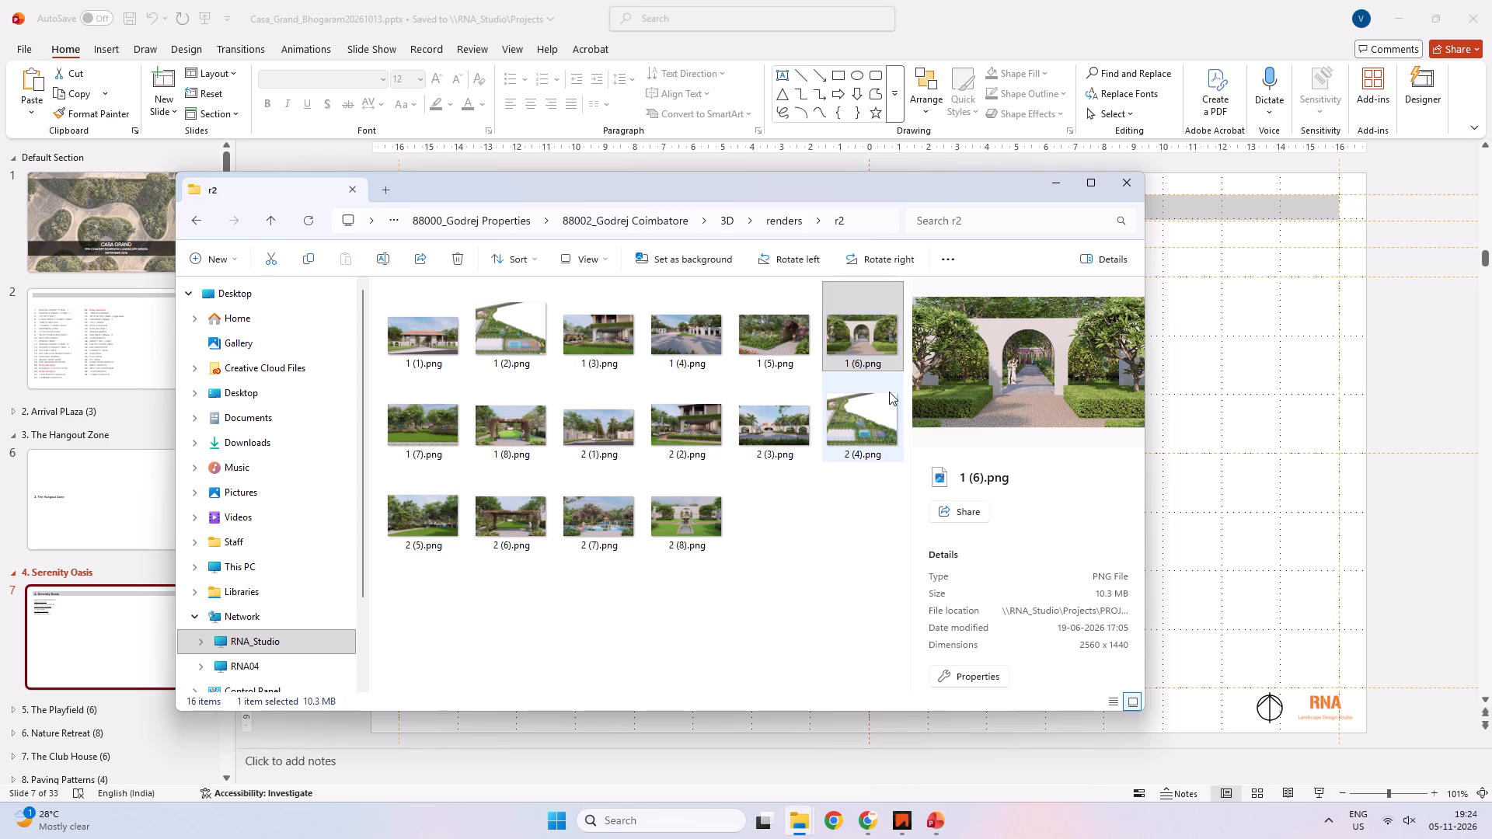
pyautogui.click(947, 121)
pyautogui.hotkey('alt', 'Tab')
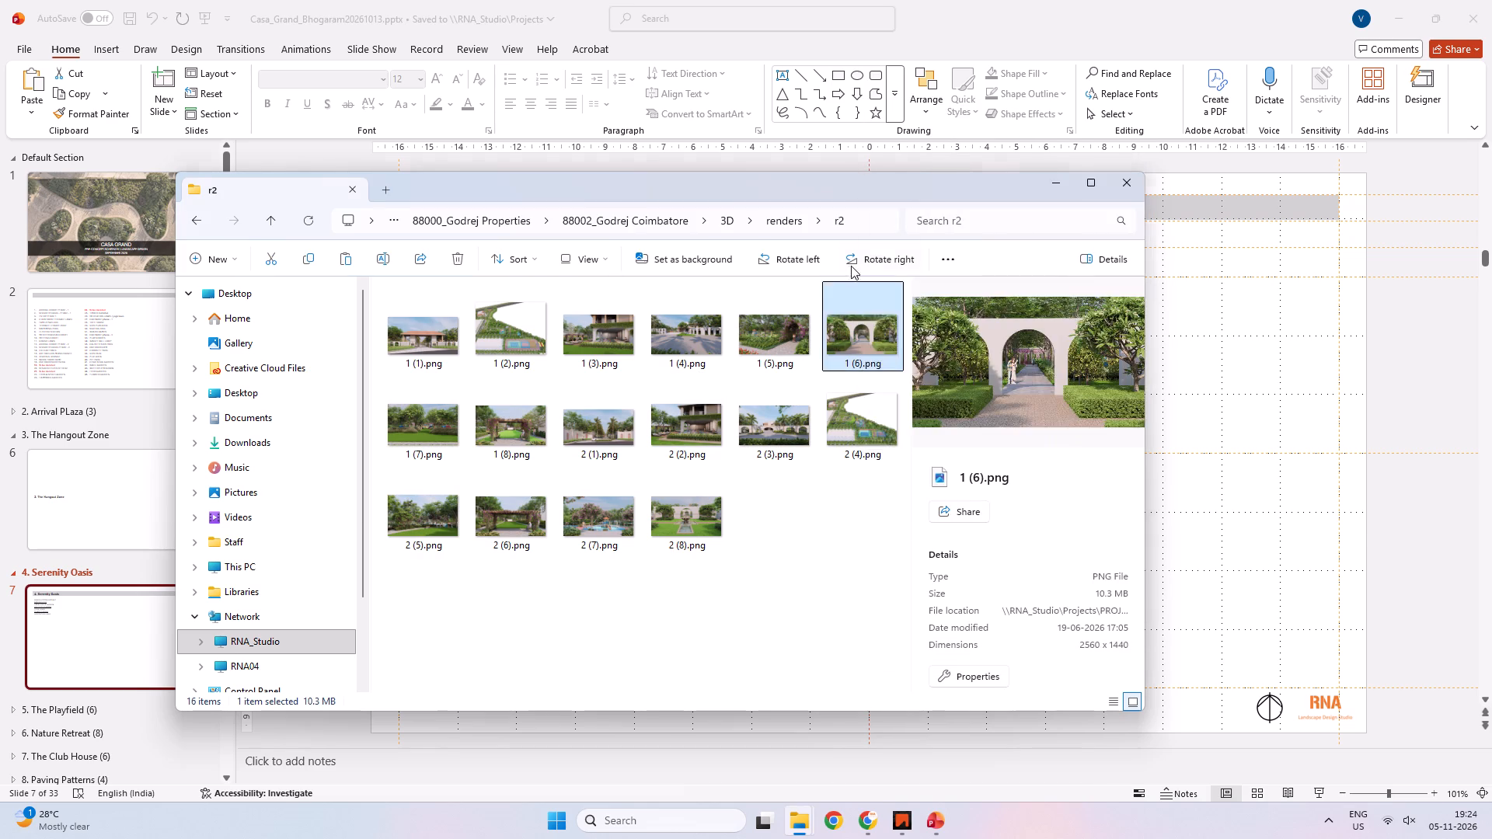
pyautogui.keyDown('alt'); pyautogui.click(91, 644); pyautogui.keyUp('alt')
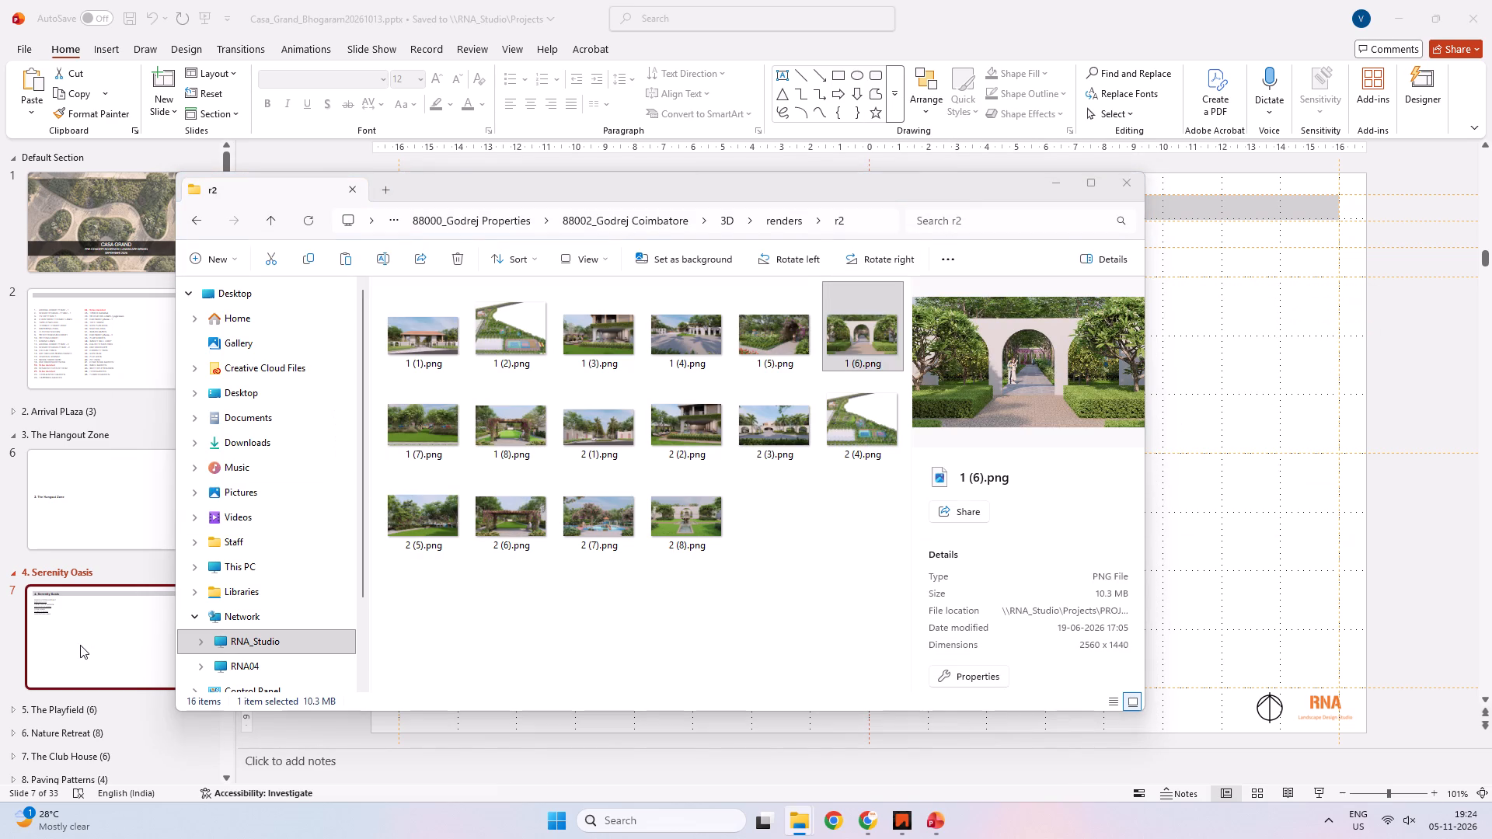
pyautogui.scroll(-11, 78, 611)
pyautogui.click(74, 713)
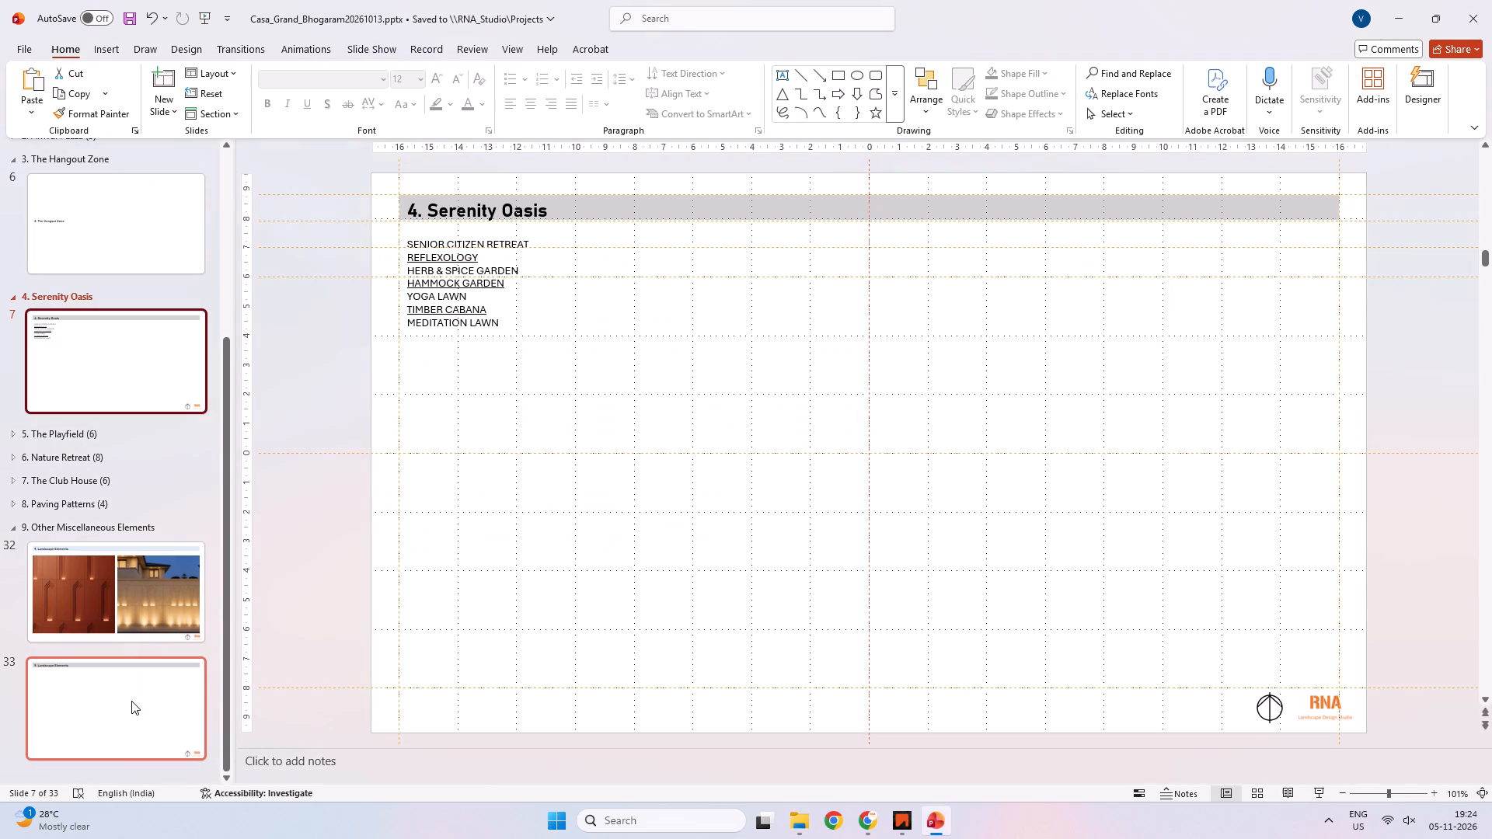
pyautogui.click(74, 586)
pyautogui.click(88, 668)
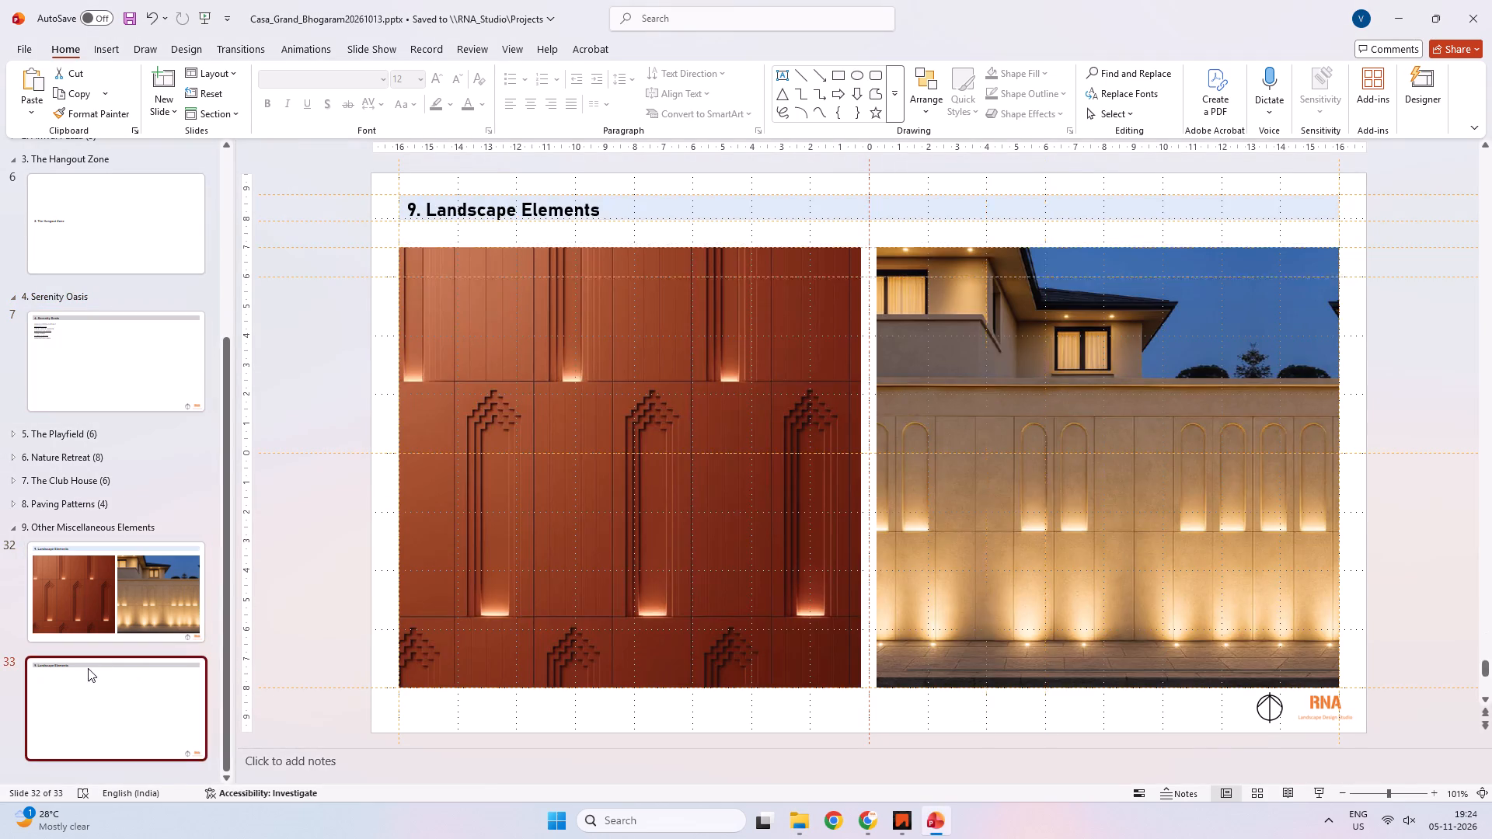
pyautogui.hotkey('ctrl', 'v')
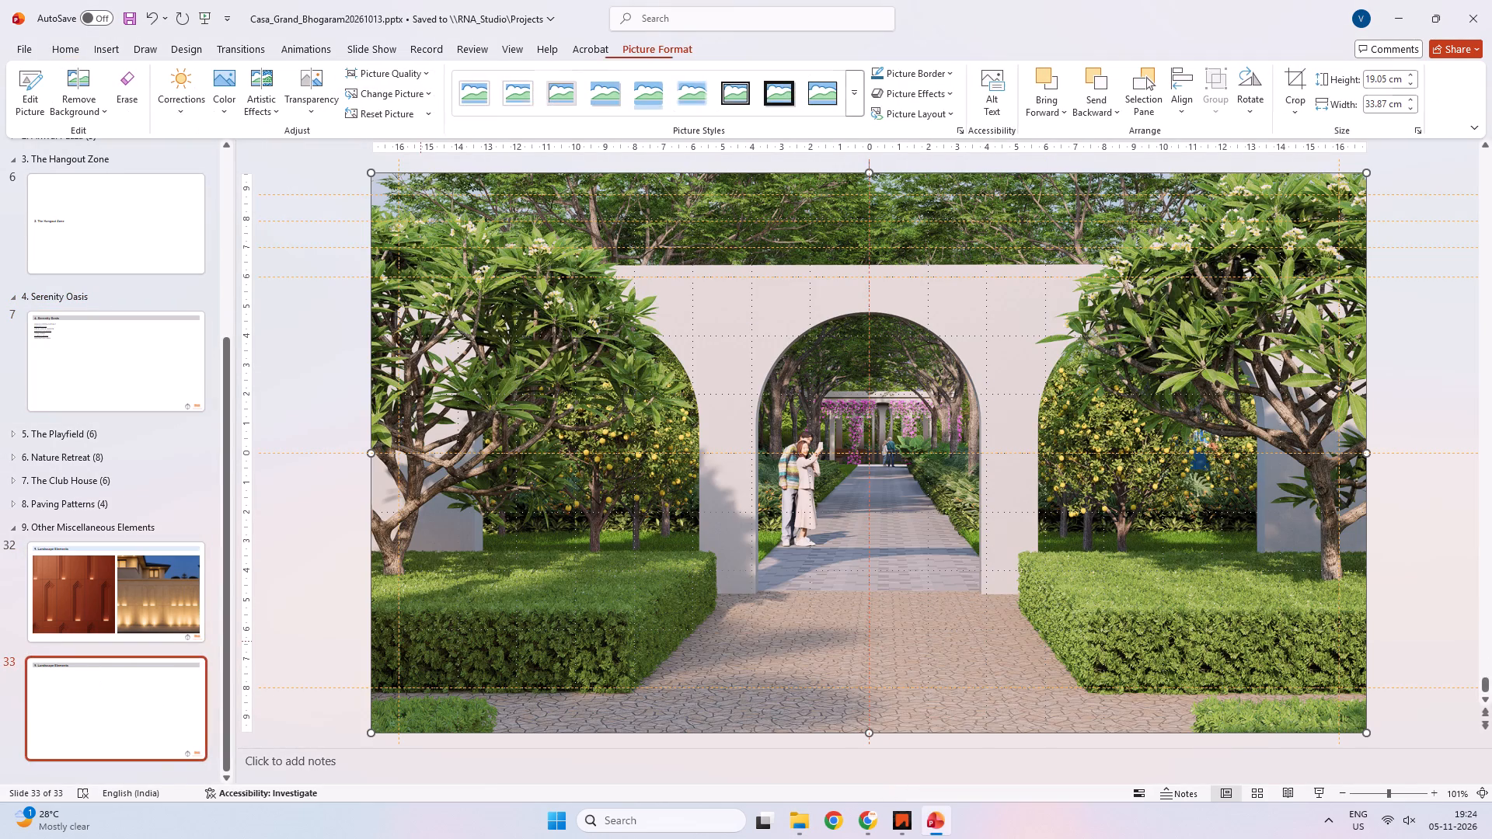
# Shrink the gateway picture to 14 × 24.89 cm and align it to the slide's left margin guide, below the title.
pyautogui.rightClick(515, 555)
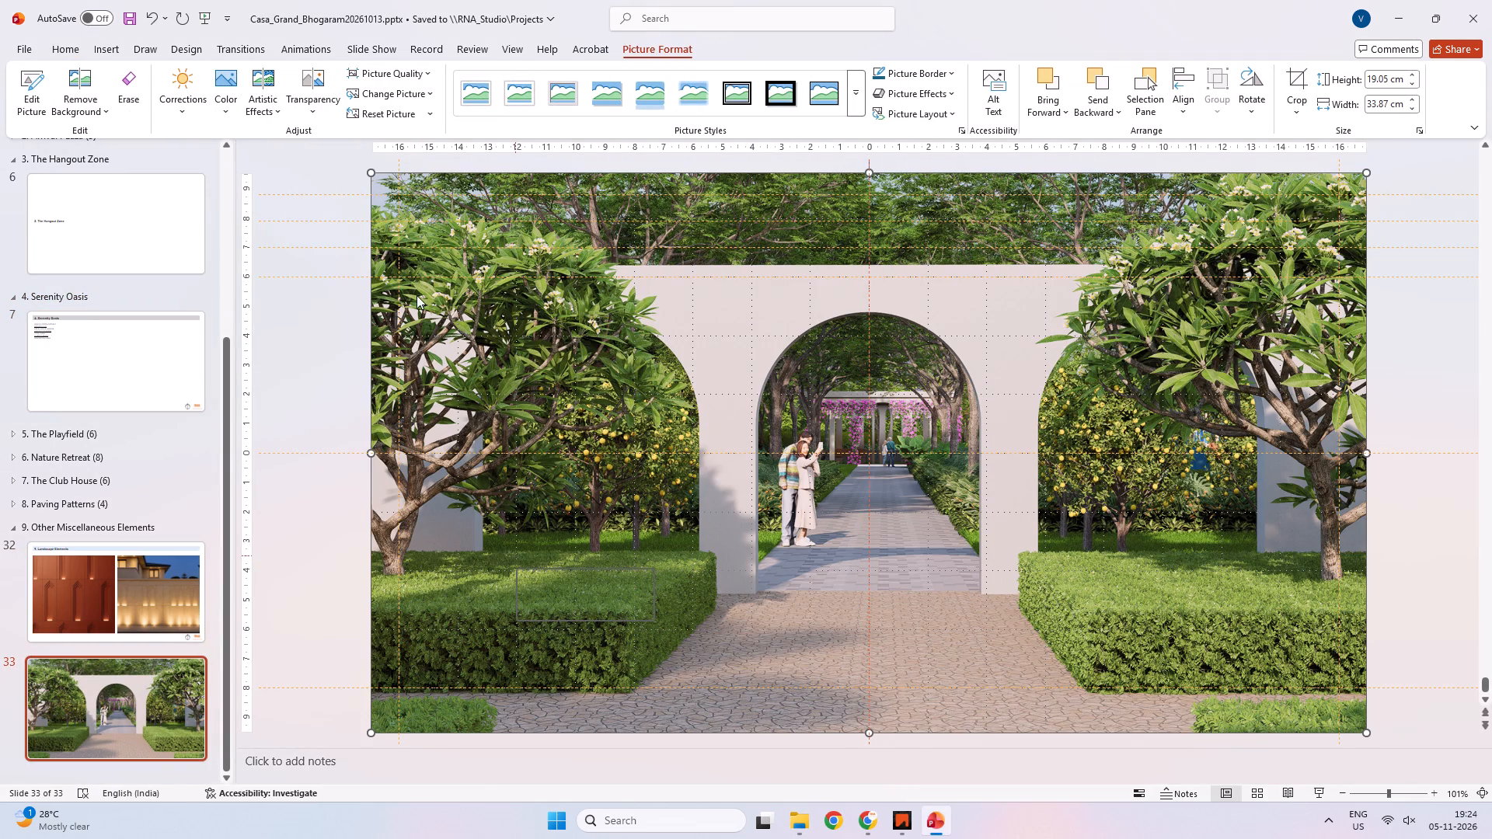
pyautogui.click(416, 294)
pyautogui.keyDown('shift'); pyautogui.moveTo(371, 172); pyautogui.dragTo(511, 294); pyautogui.keyUp('shift')
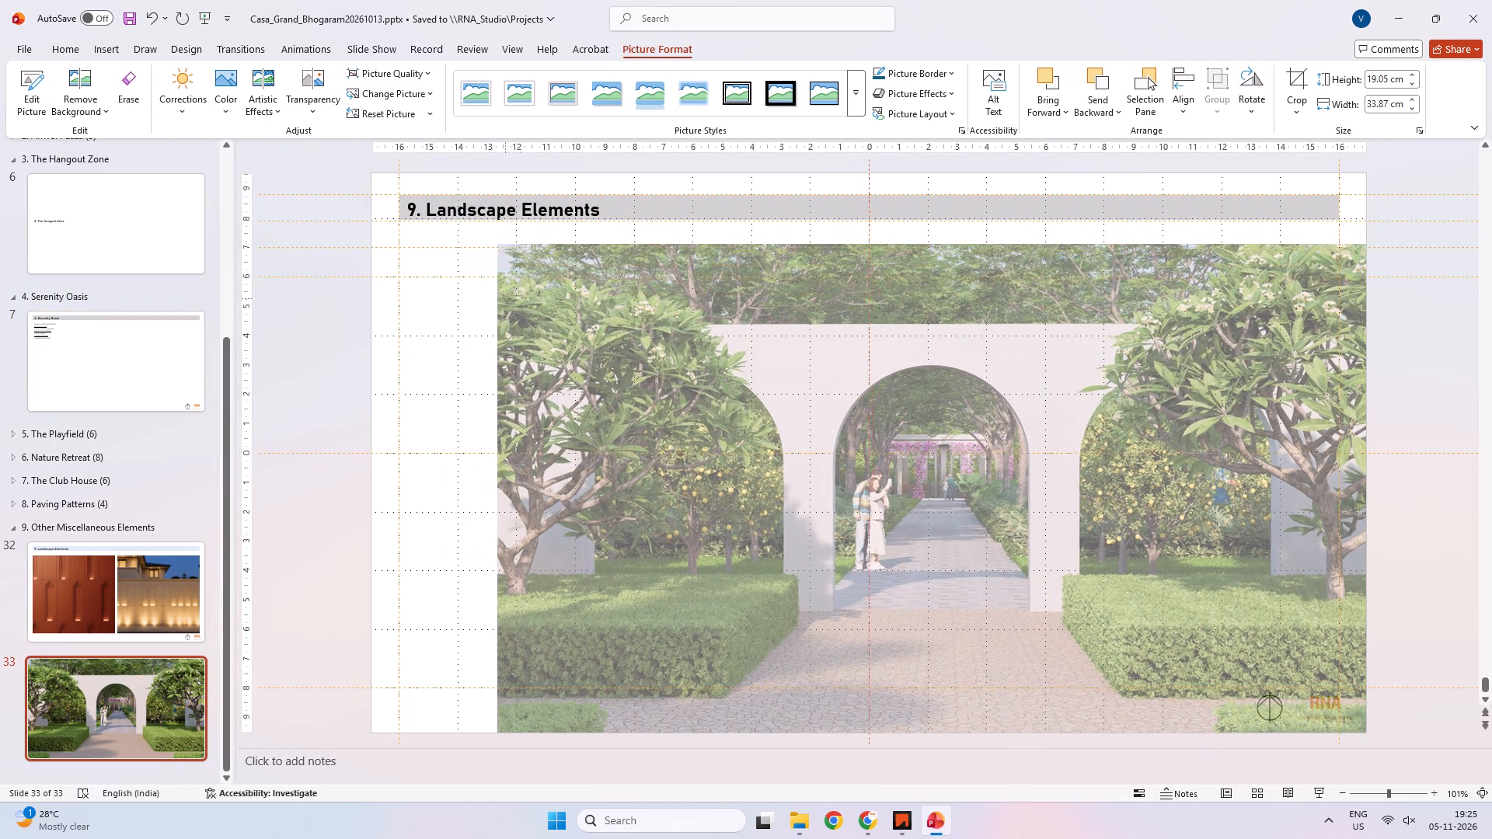
pyautogui.keyDown('shift'); pyautogui.moveTo(511, 294); pyautogui.dragTo(563, 276); pyautogui.keyUp('shift')
pyautogui.keyDown('shift'); pyautogui.moveTo(623, 384); pyautogui.dragTo(490, 402); pyautogui.keyUp('shift')
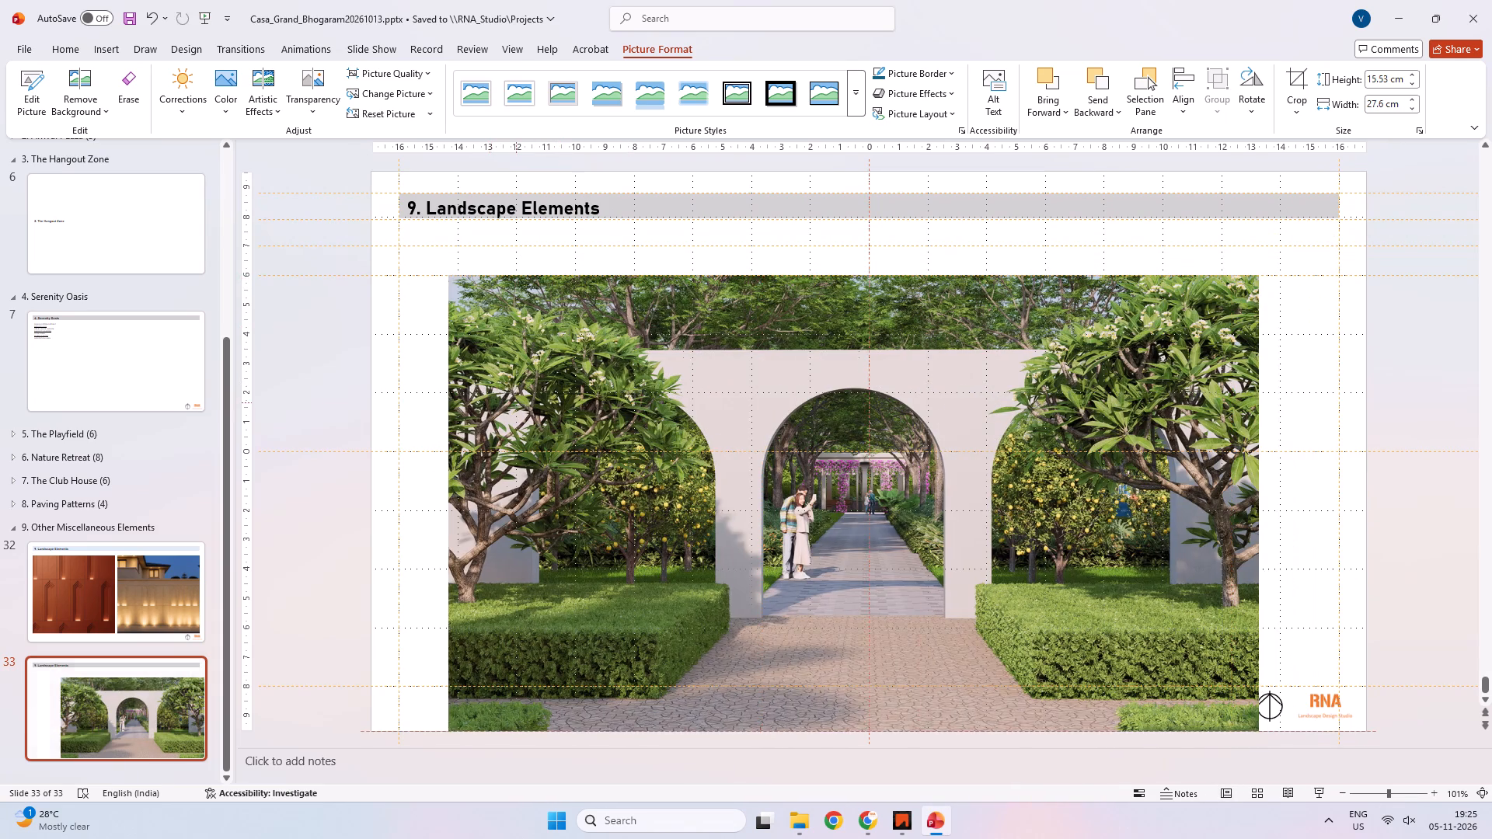
pyautogui.keyDown('shift'); pyautogui.moveTo(490, 402); pyautogui.dragTo(463, 397); pyautogui.keyUp('shift')
pyautogui.keyDown('shift'); pyautogui.moveTo(1206, 729); pyautogui.dragTo(1130, 684); pyautogui.keyUp('shift')
pyautogui.keyDown('shift'); pyautogui.click(1164, 625); pyautogui.keyUp('shift')
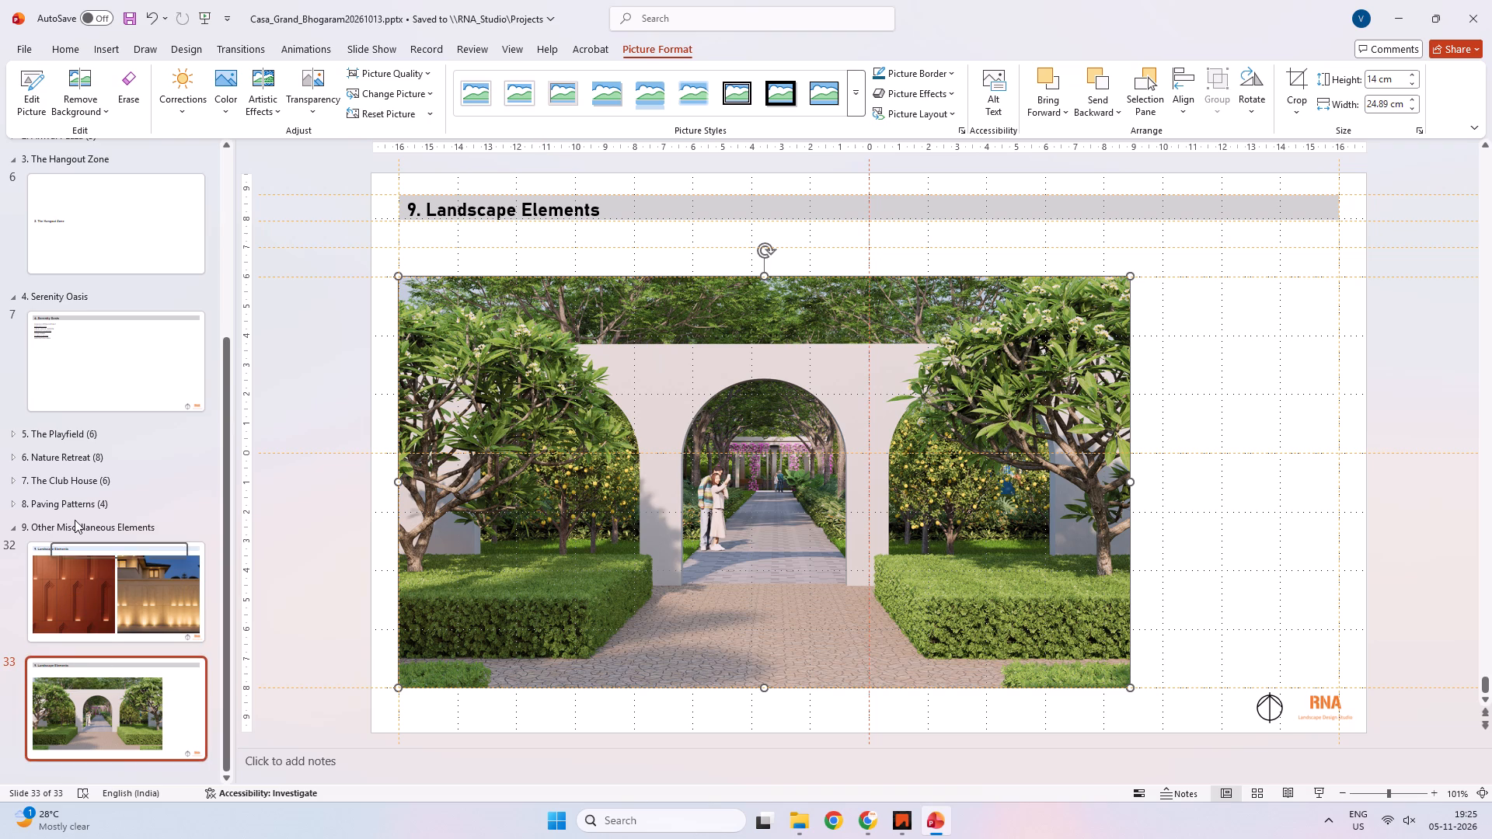
# Copy the SENIOR CITIZEN RETREAT line from the area list on the Serenity Oasis slide.
pyautogui.click(92, 360)
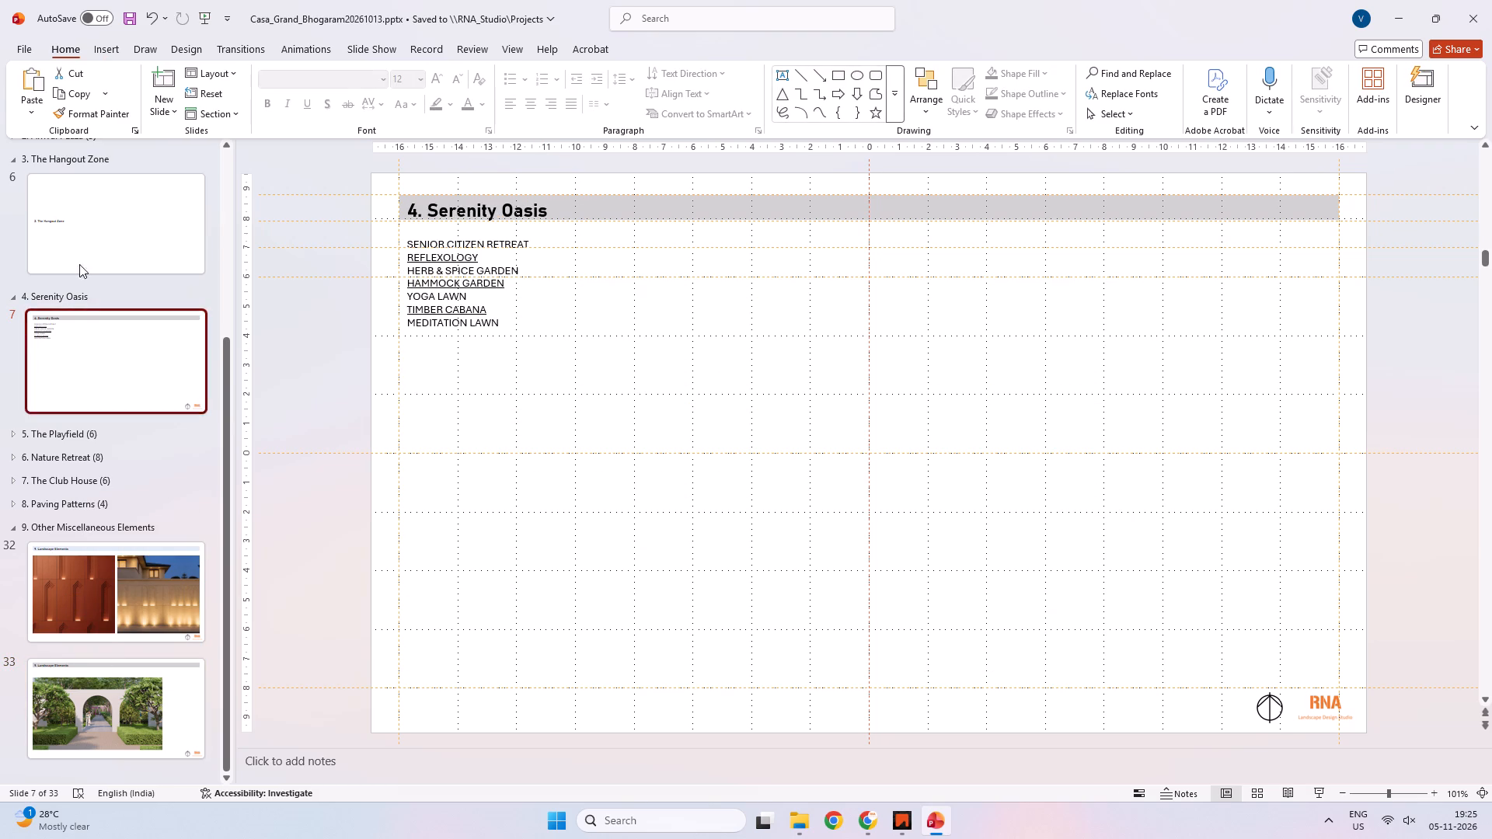
pyautogui.click(71, 228)
pyautogui.click(97, 310)
pyautogui.click(102, 370)
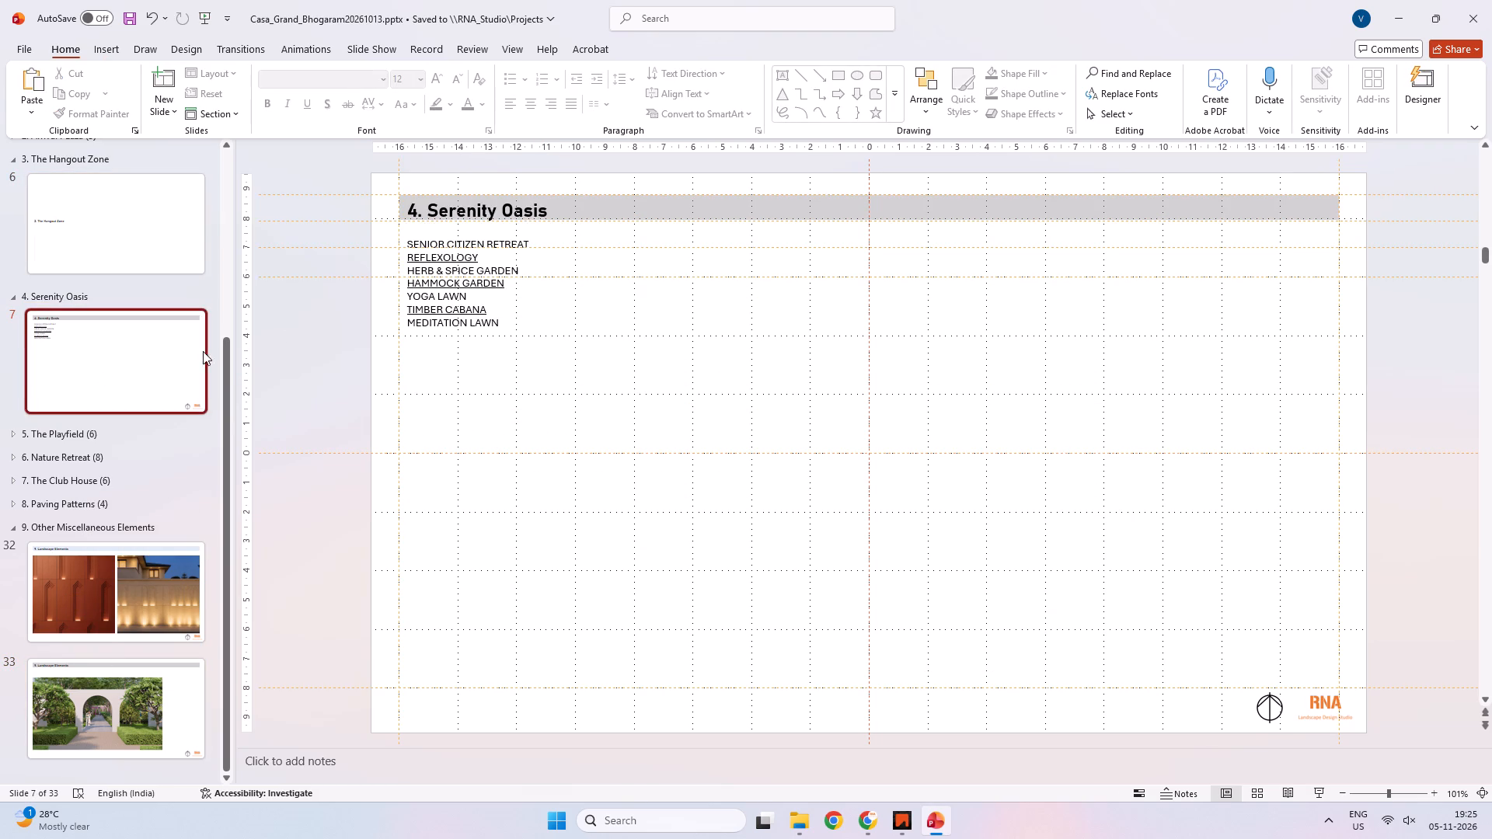
pyautogui.click(461, 249)
pyautogui.moveTo(532, 245); pyautogui.dragTo(398, 245)
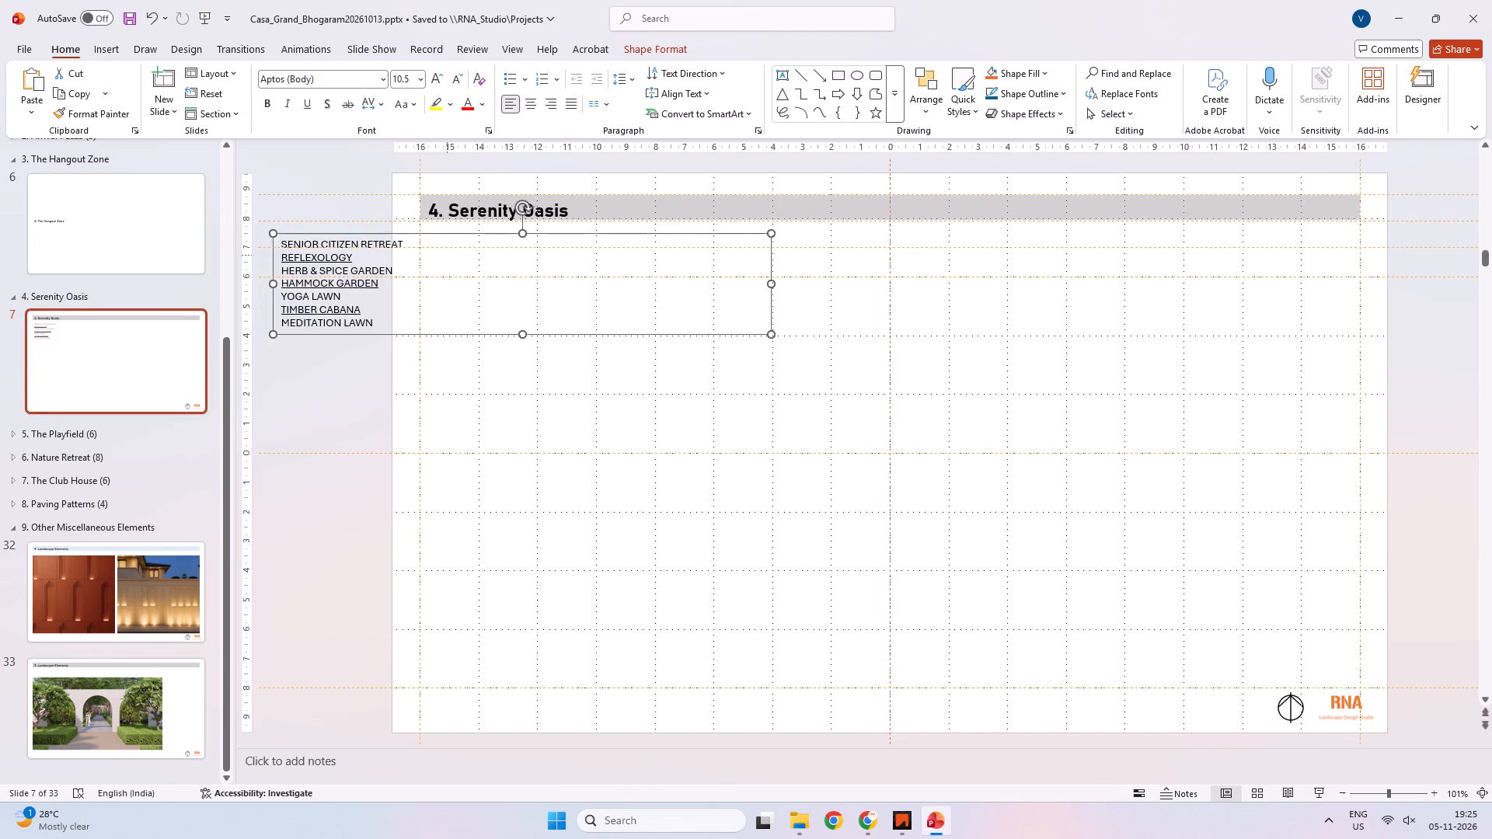
pyautogui.hotkey('ctrl', 'z')
pyautogui.click(504, 245)
pyautogui.hotkey('ctrl', 'a')
pyautogui.click(511, 249)
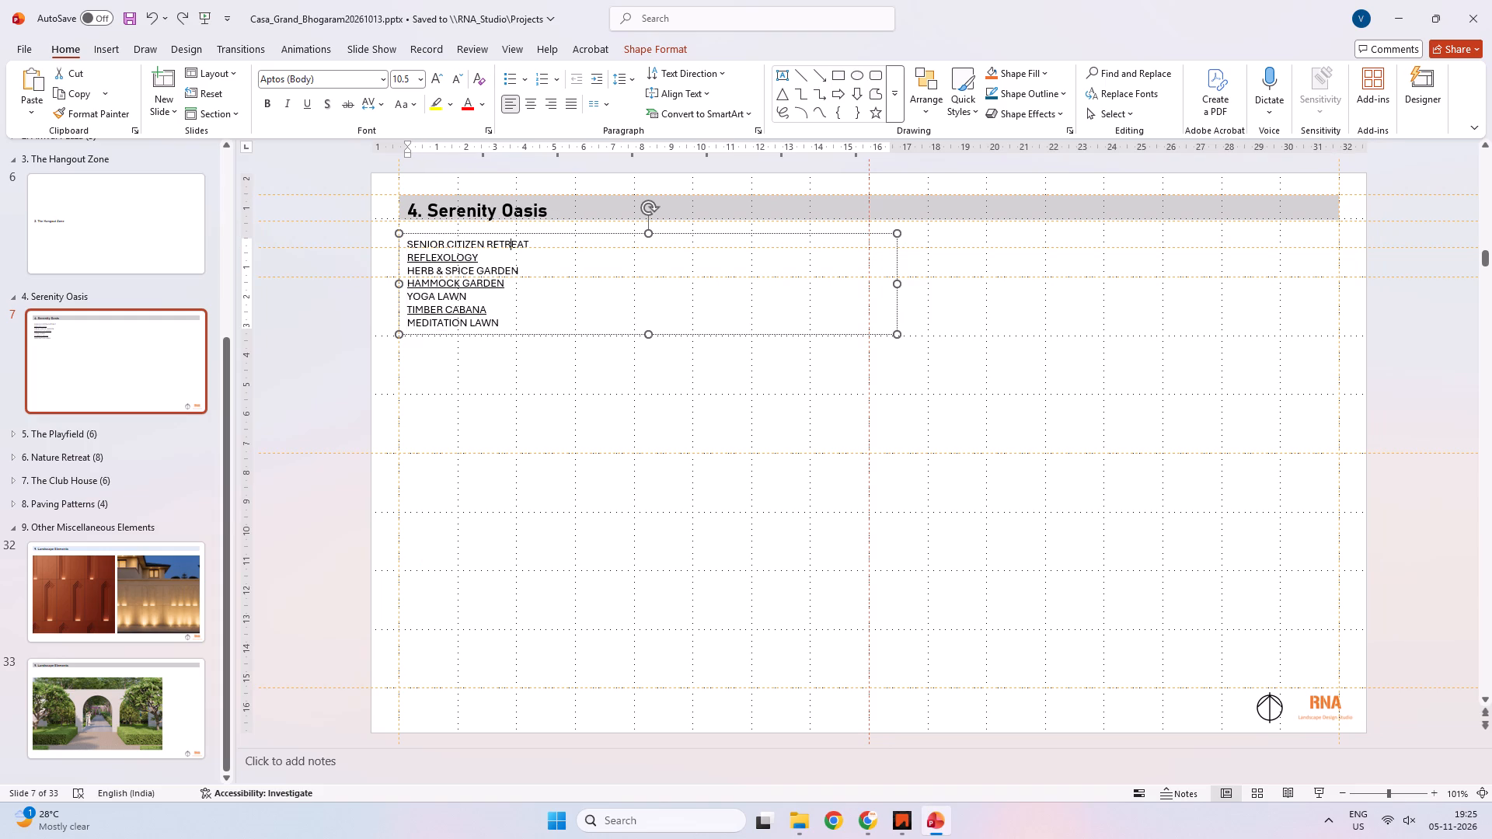
pyautogui.moveTo(528, 242); pyautogui.dragTo(373, 245)
pyautogui.hotkey('ctrl', 'c')
# Paste the copied line onto the last Landscape Elements slide and place it just above the gateway picture, flush with its left edge.
pyautogui.click(269, 545)
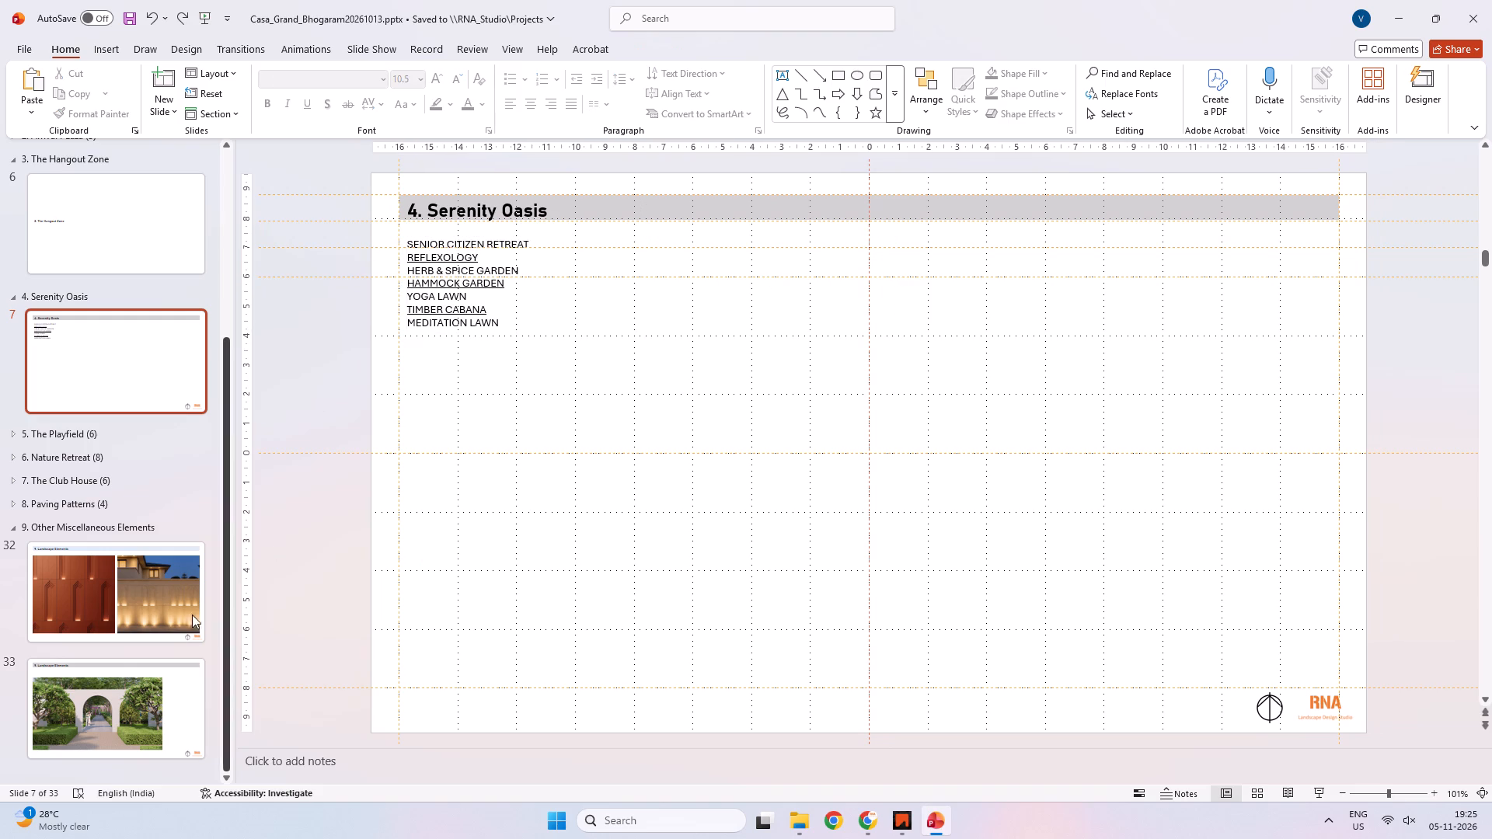
pyautogui.click(121, 667)
pyautogui.hotkey('ctrl', 'v')
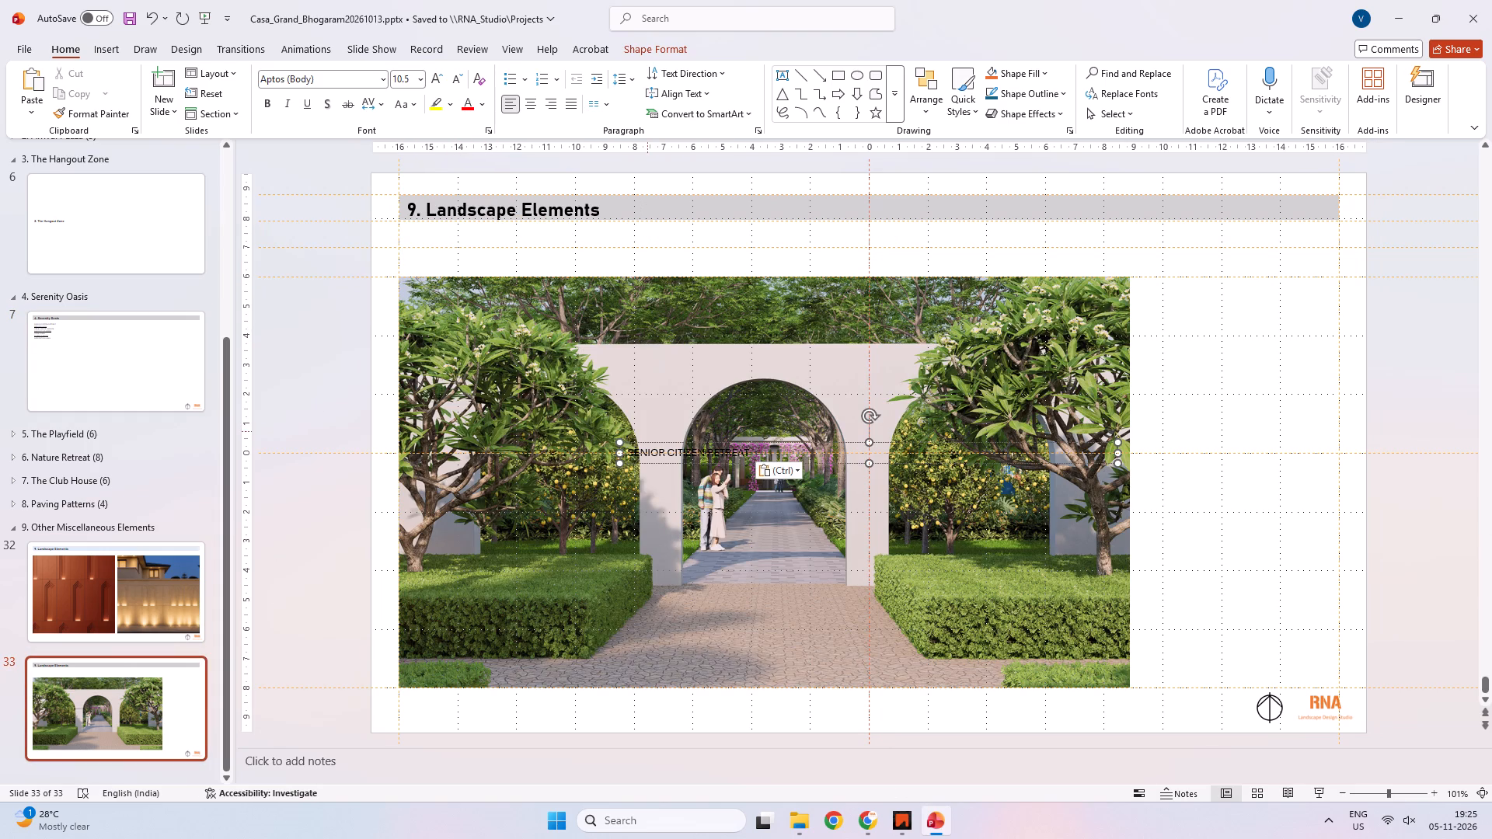
pyautogui.moveTo(648, 443); pyautogui.dragTo(494, 248)
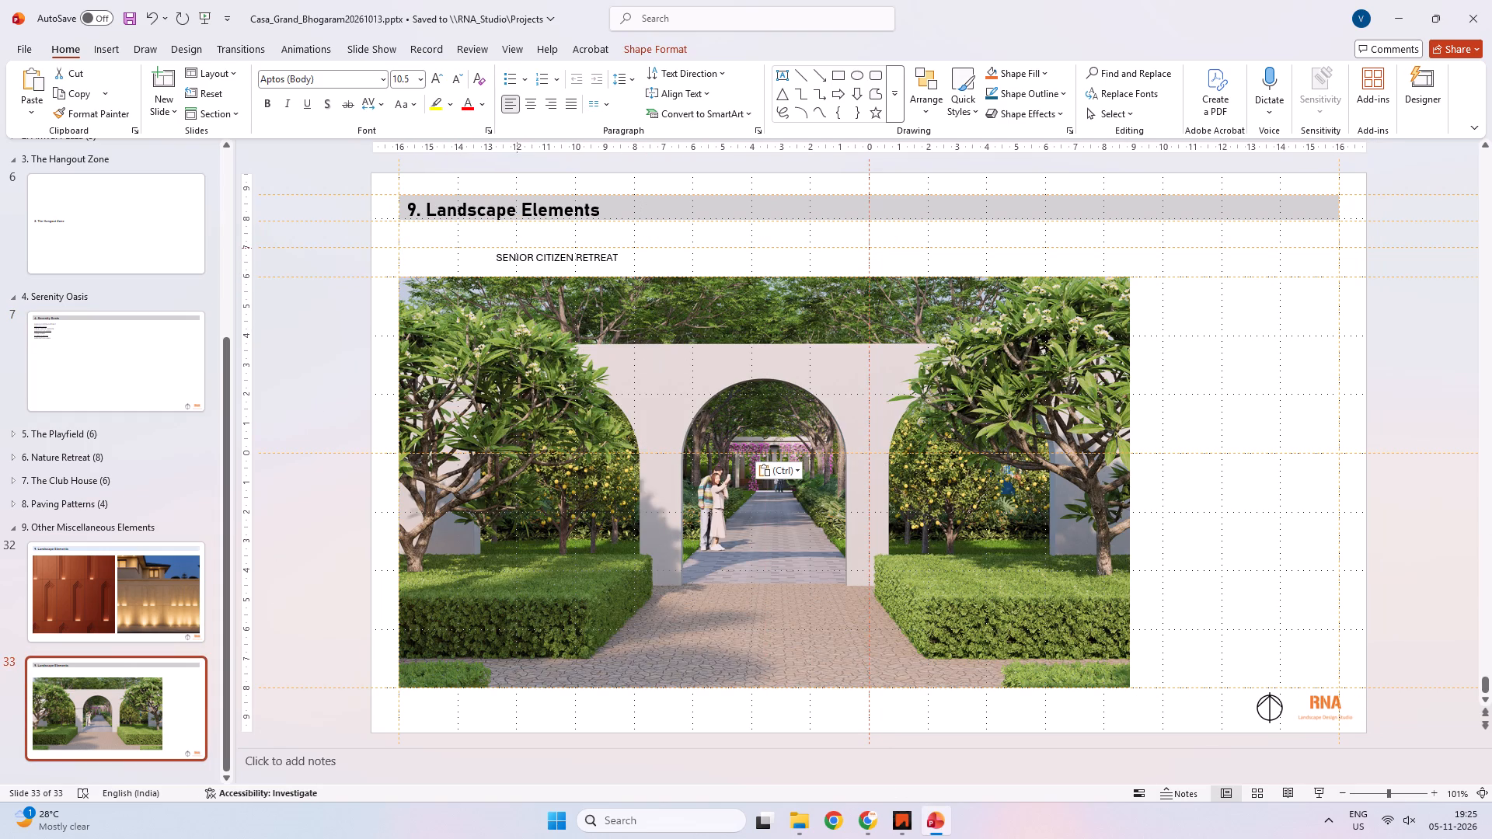
pyautogui.moveTo(494, 248); pyautogui.dragTo(426, 246)
# Format the pasted line above the gateway picture as 12 pt italic.
pyautogui.click(429, 256)
pyautogui.hotkey('ctrl', 'a')
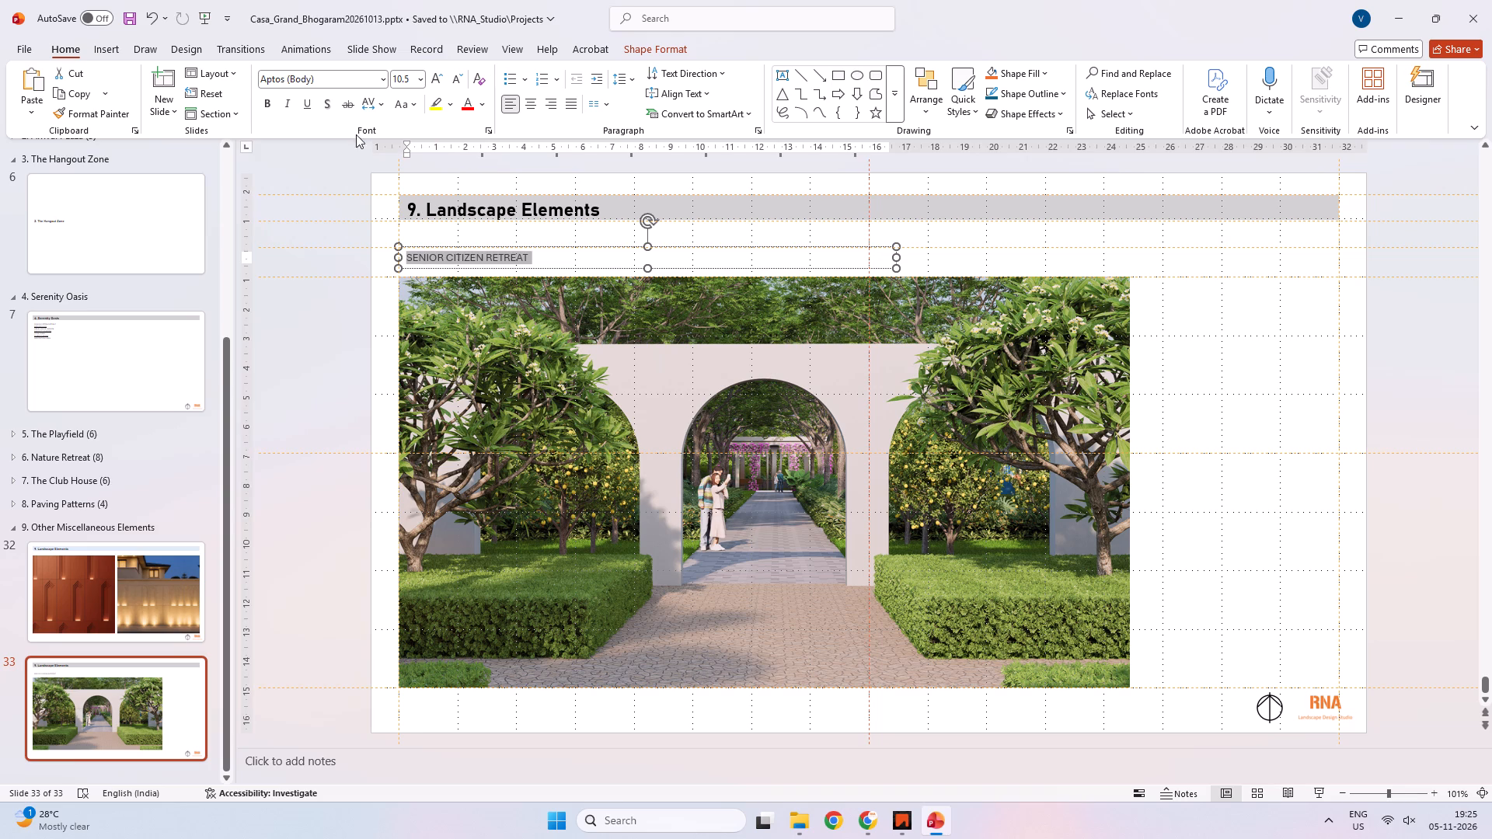
pyautogui.click(426, 77)
pyautogui.click(421, 75)
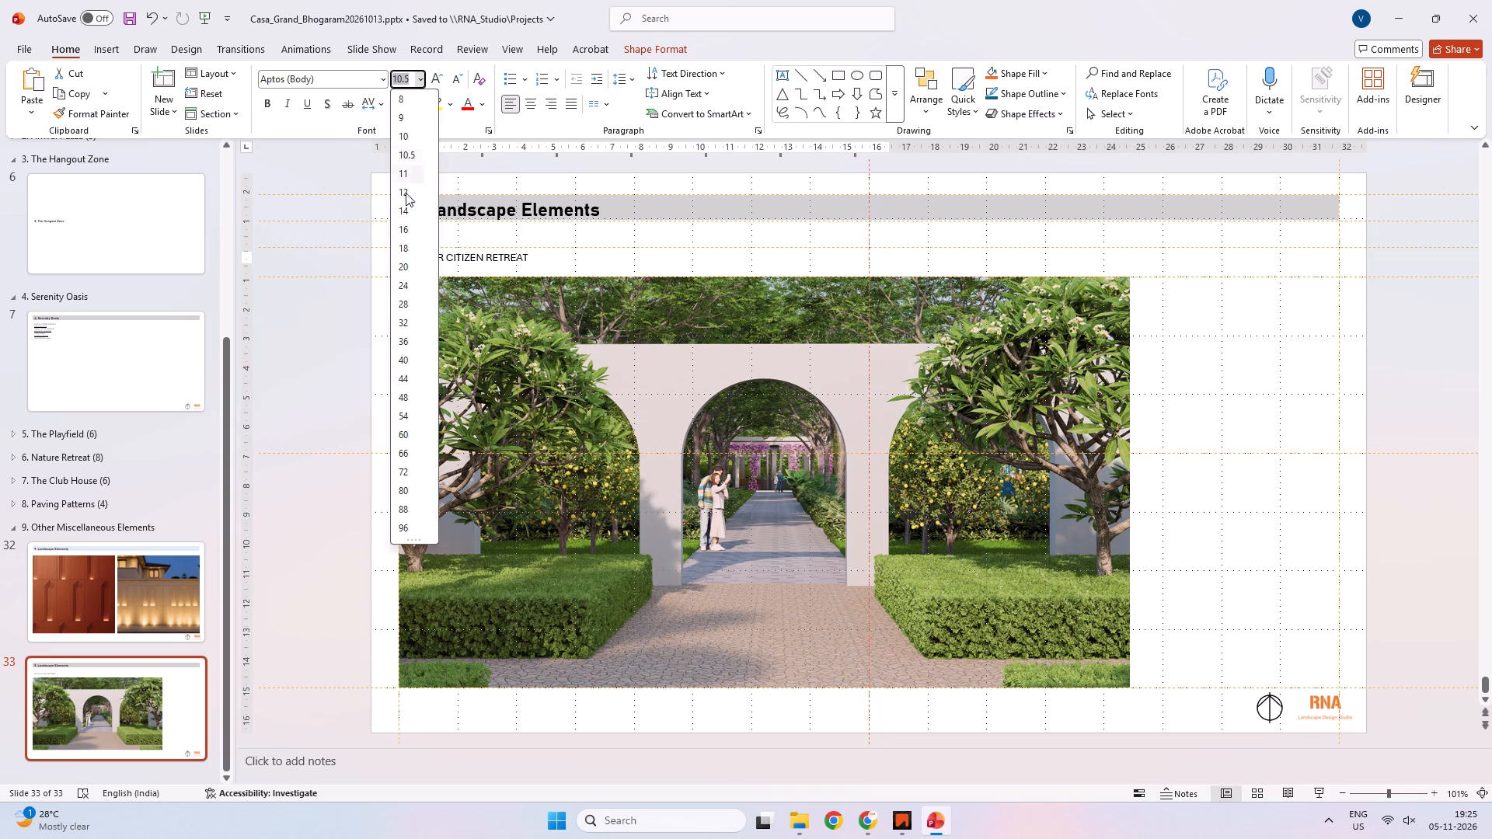
pyautogui.click(405, 193)
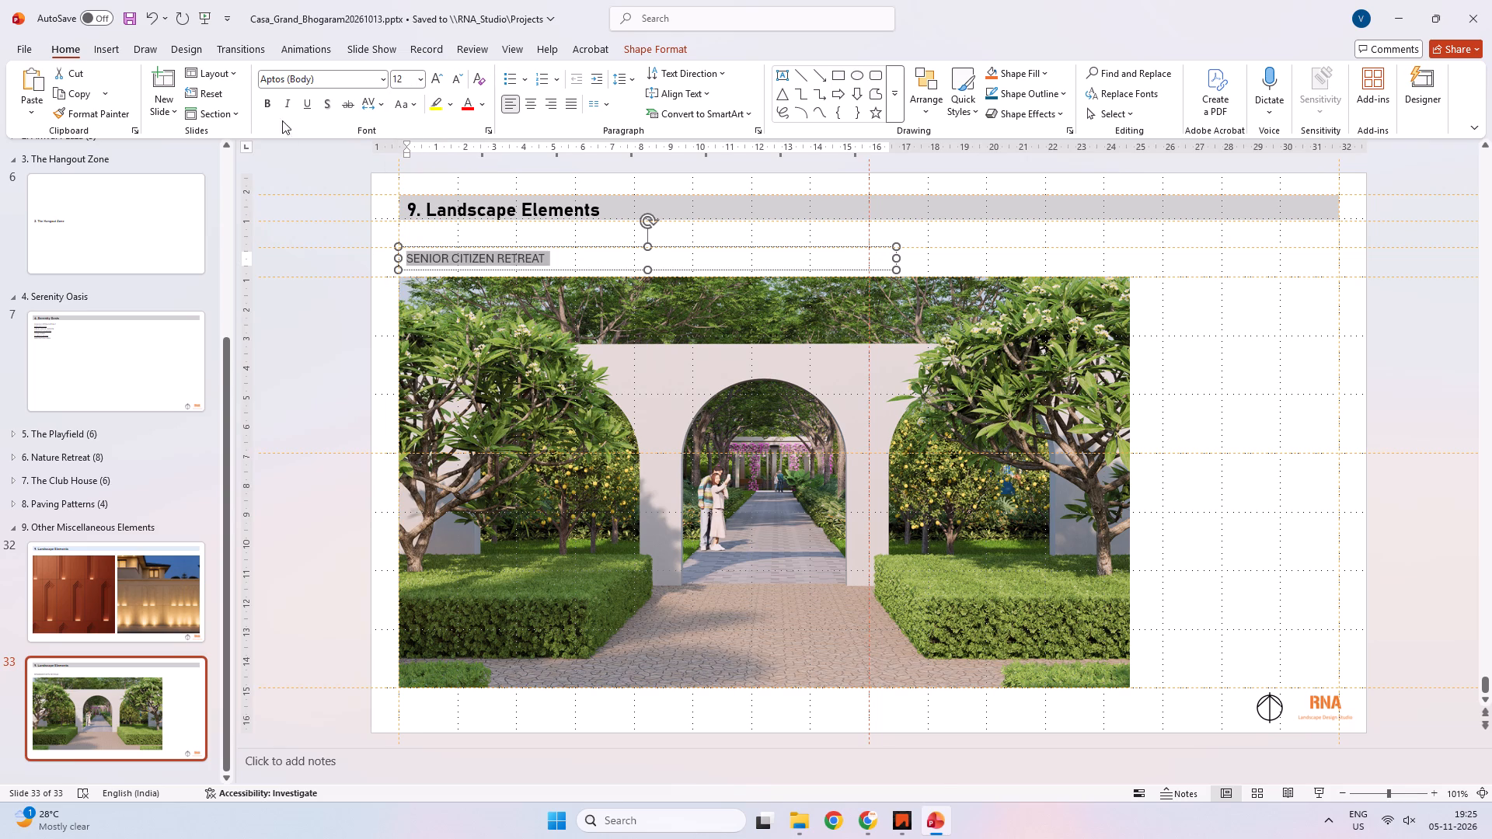
pyautogui.click(285, 101)
# Replace the pasted text above the gateway picture with the caption "Gateway for accessing the osr areas".
pyautogui.write('gate')
pyautogui.press('space')
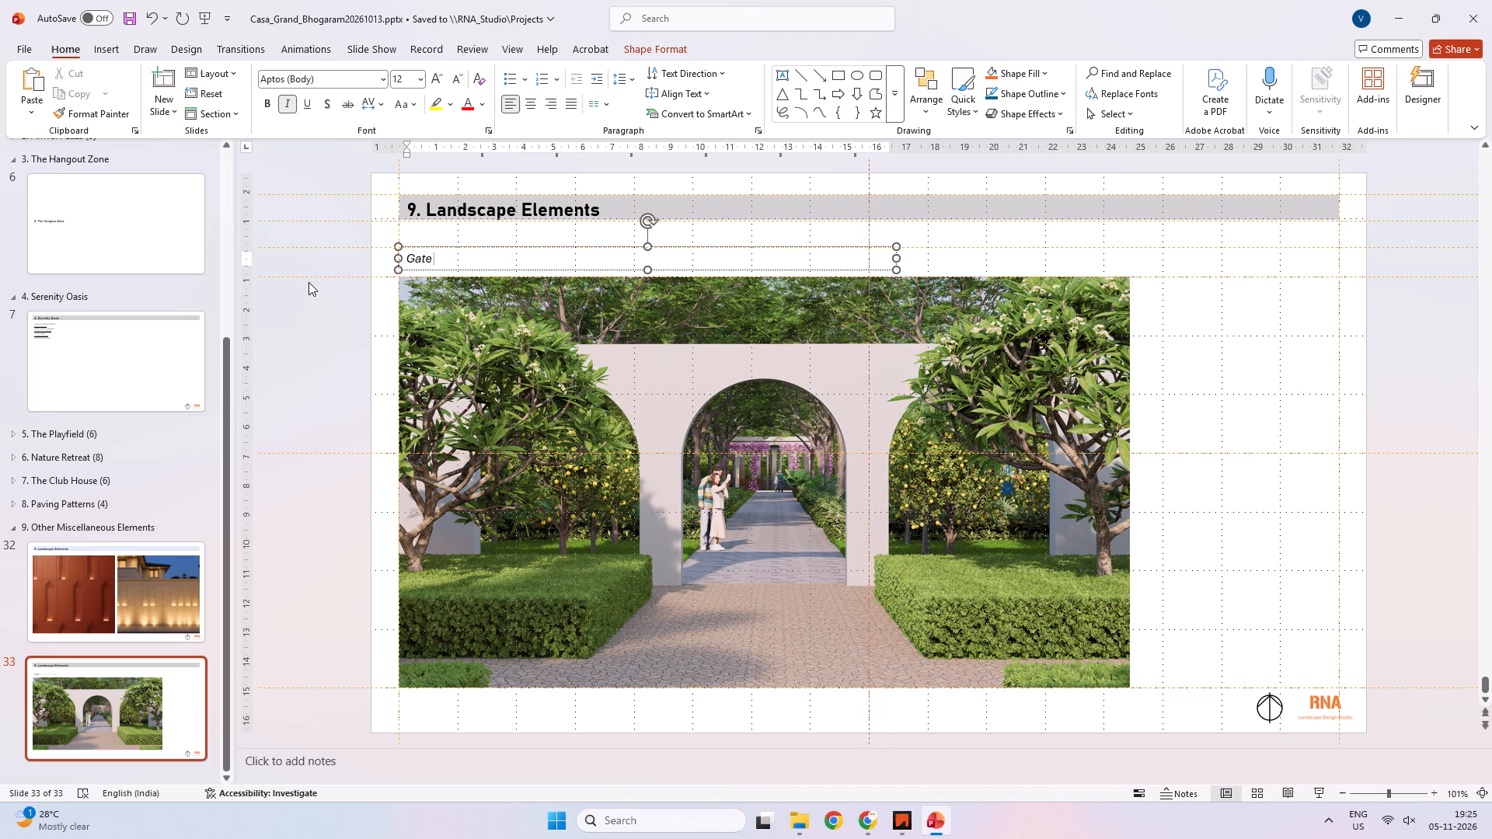
pyautogui.write('portal')
pyautogui.press('space')
pyautogui.press('BackSpace')
pyautogui.press('BackSpace')
pyautogui.press('BackSpace')
pyautogui.press('BackSpace')
pyautogui.press('BackSpace')
pyautogui.press('BackSpace')
pyautogui.press('BackSpace')
pyautogui.press('BackSpace')
pyautogui.write('way for')
pyautogui.press('space')
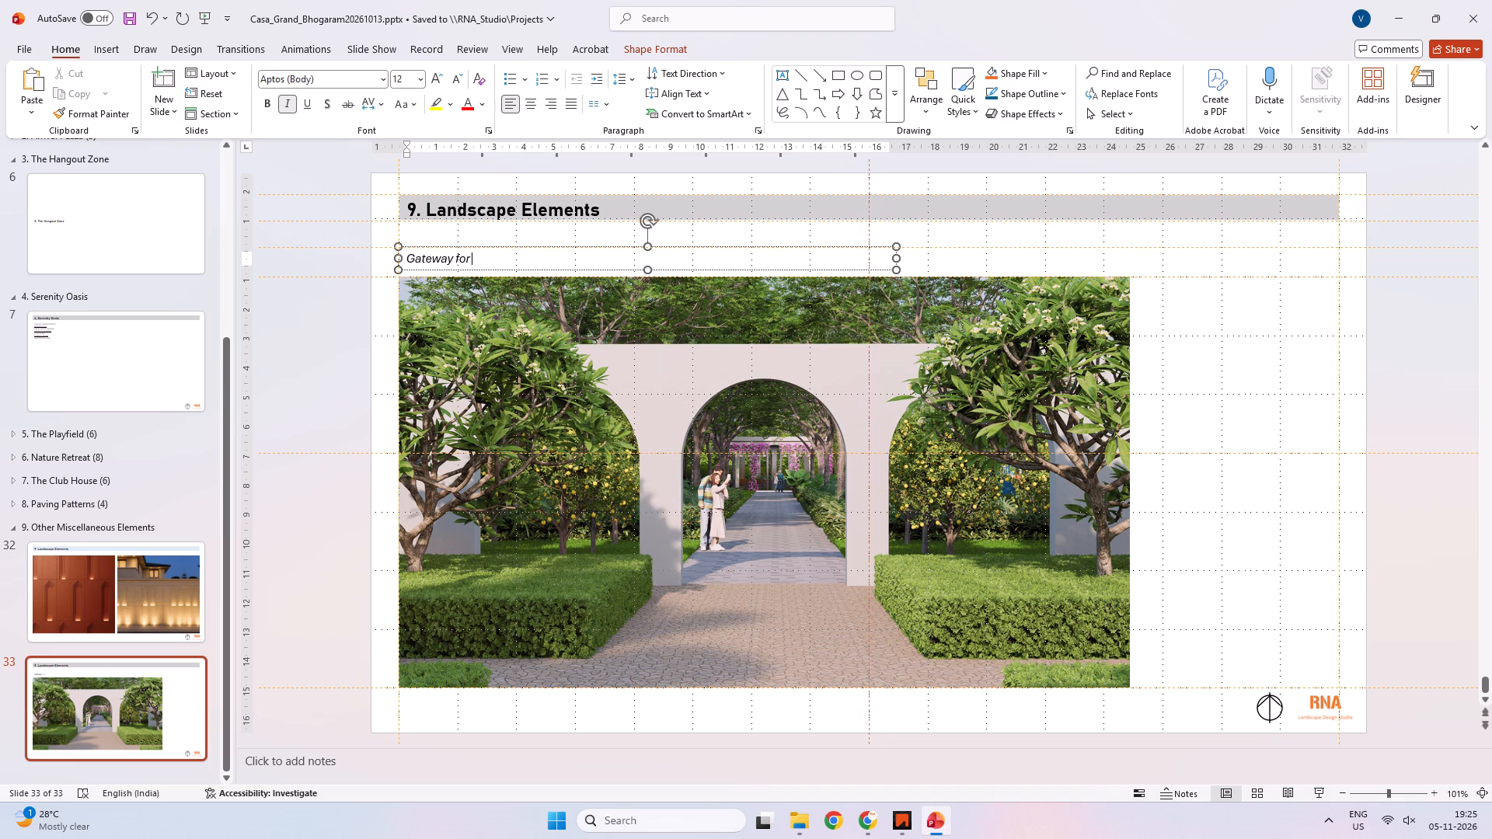
pyautogui.write('acce')
pyautogui.write('sing the')
pyautogui.press('space')
pyautogui.write('osr')
pyautogui.press('space')
pyautogui.write('areas')
pyautogui.press('space')
# Make the word "osr" in the gateway caption bold and uppercase.
pyautogui.press('Left')
pyautogui.press('Left')
pyautogui.press('Left')
pyautogui.press('Left')
pyautogui.press('Left')
pyautogui.press('Left')
pyautogui.press('Left')
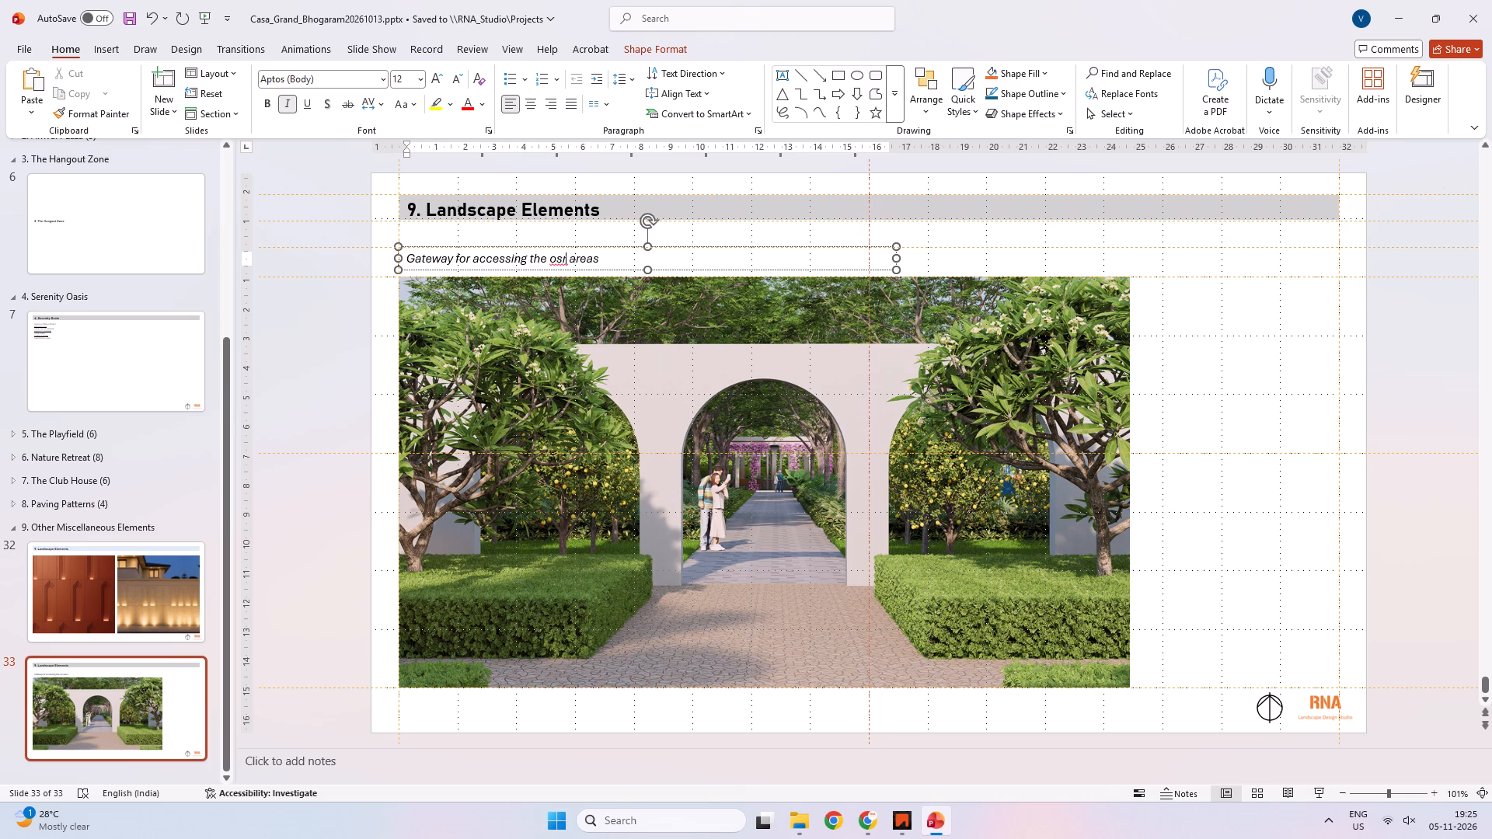
pyautogui.hotkey('shift', 'Left')
pyautogui.hotkey('shift', 'Left')
pyautogui.hotkey('shift', 'Left')
pyautogui.hotkey('ctrl', 'b')
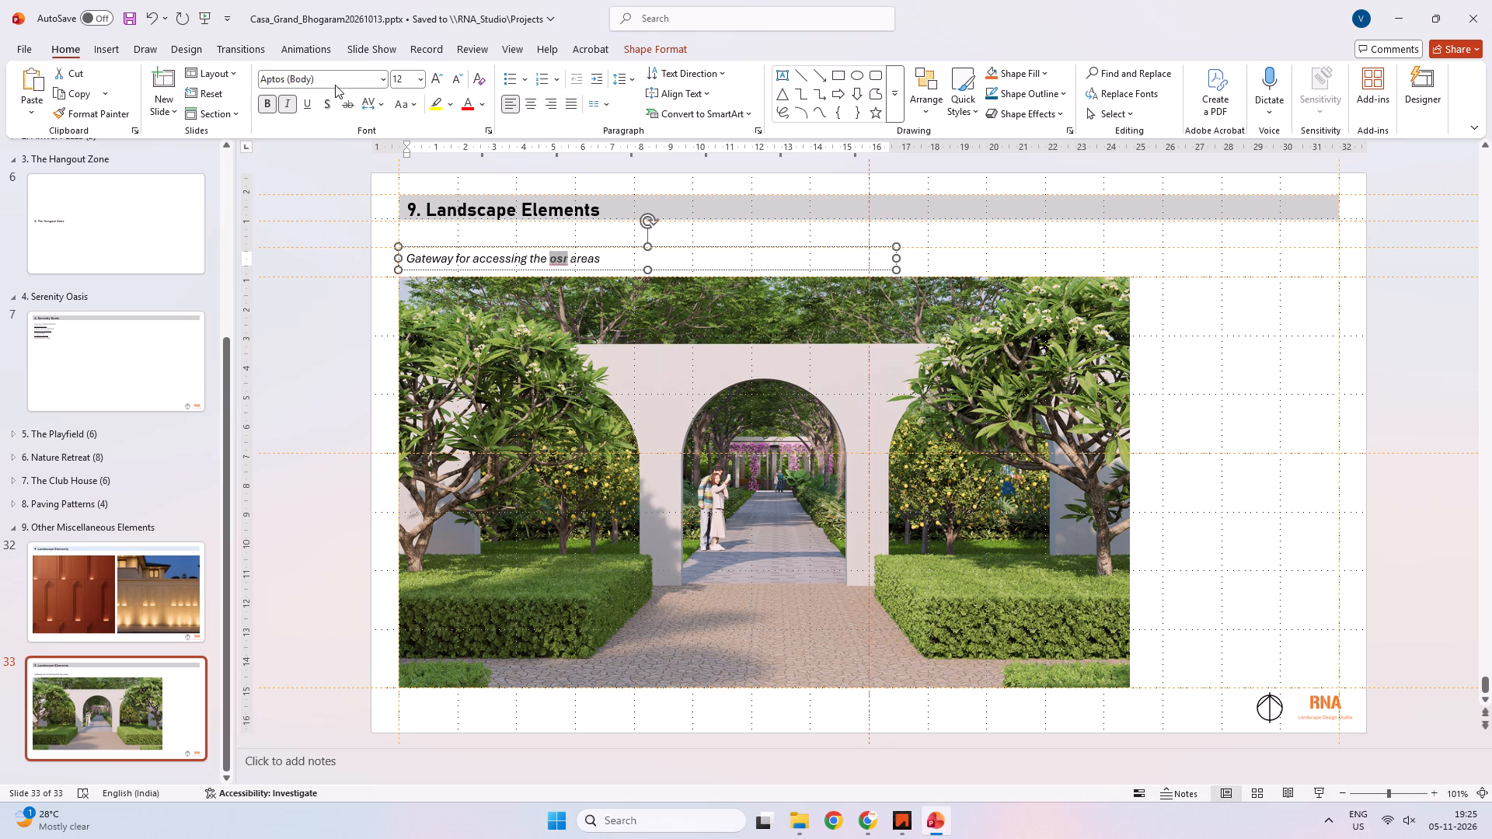
pyautogui.click(425, 104)
pyautogui.click(417, 104)
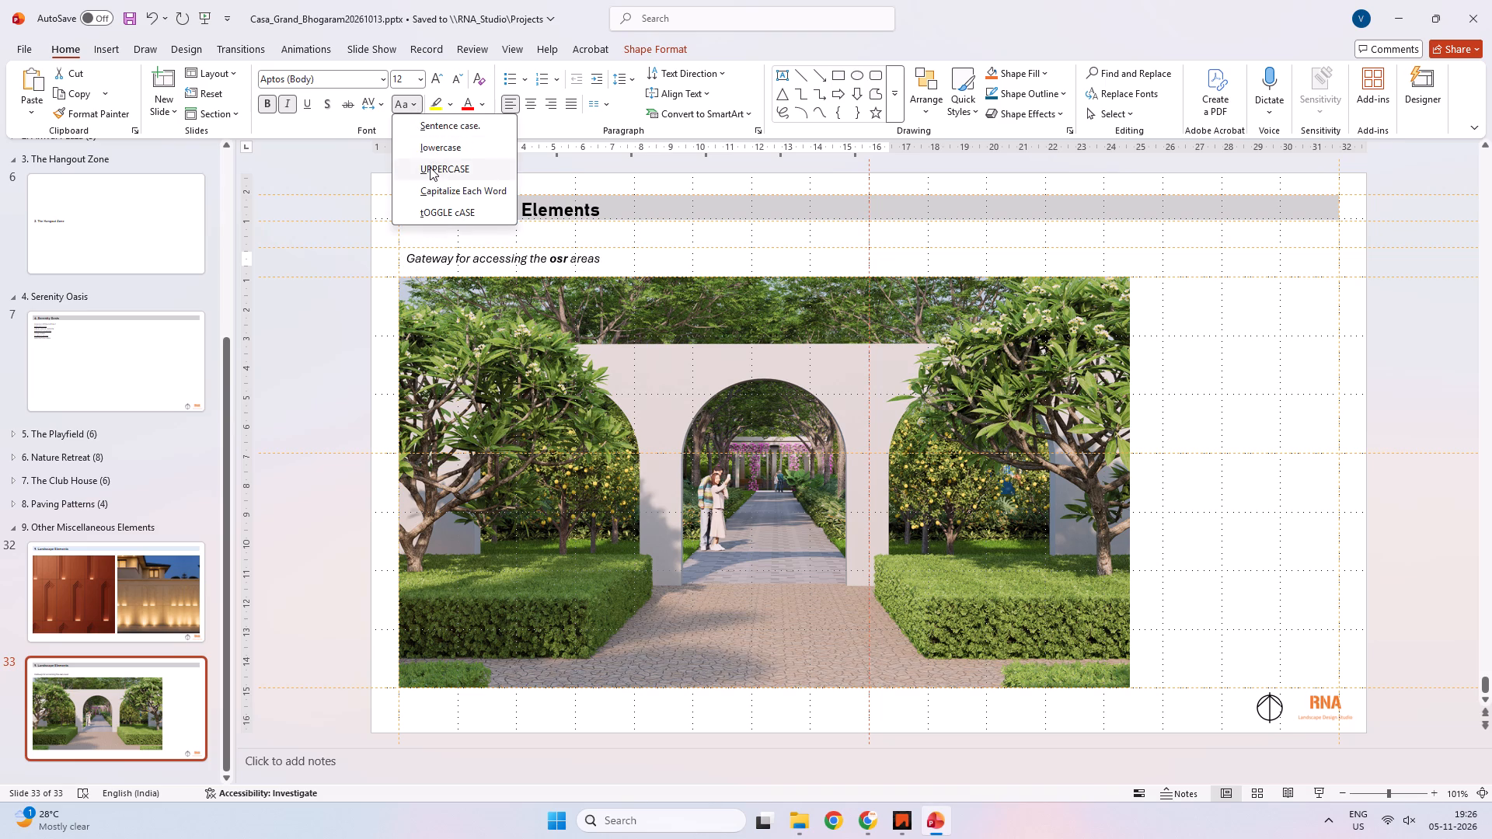
pyautogui.click(429, 169)
pyautogui.click(373, 193)
pyautogui.click(612, 262)
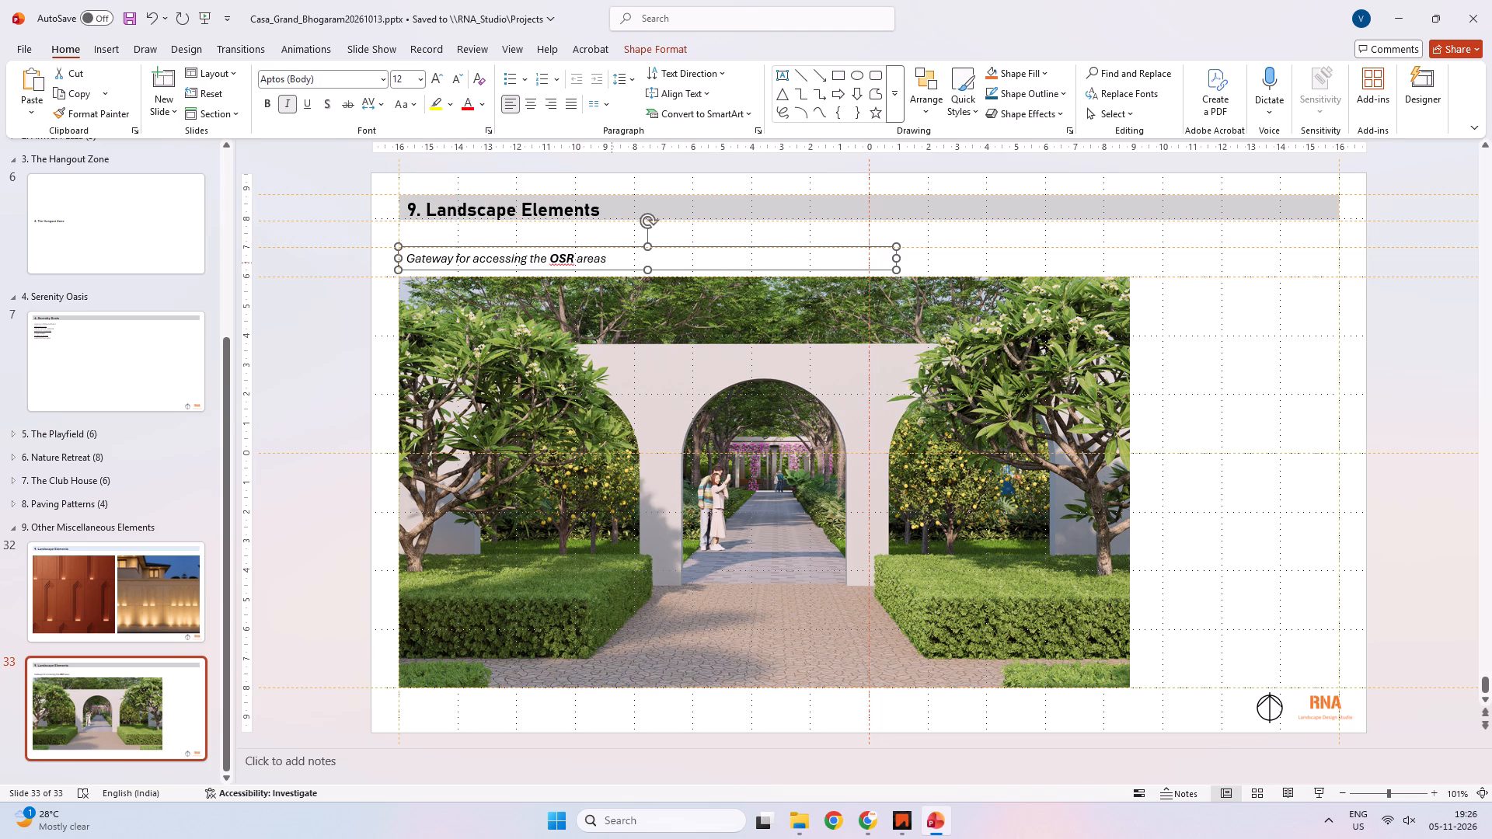
# Replace "OSR" in the gateway caption with "Landscape", keeping the word bold.
pyautogui.click(578, 259)
pyautogui.press('BackSpace')
pyautogui.press('BackSpace')
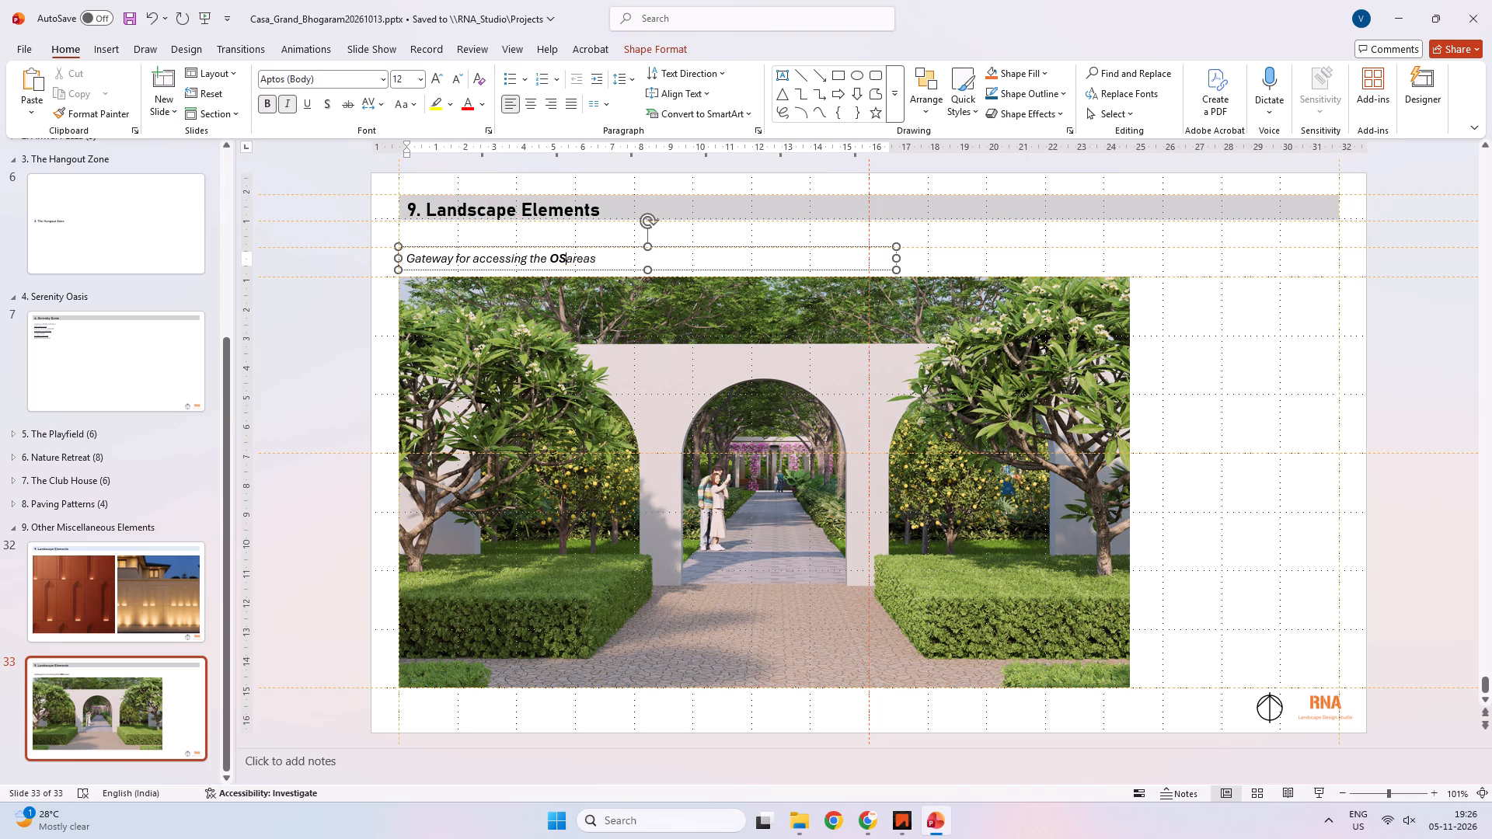
pyautogui.press('BackSpace')
pyautogui.press('BackSpace')
pyautogui.write('La')
pyautogui.write('ndscape')
pyautogui.press('space')
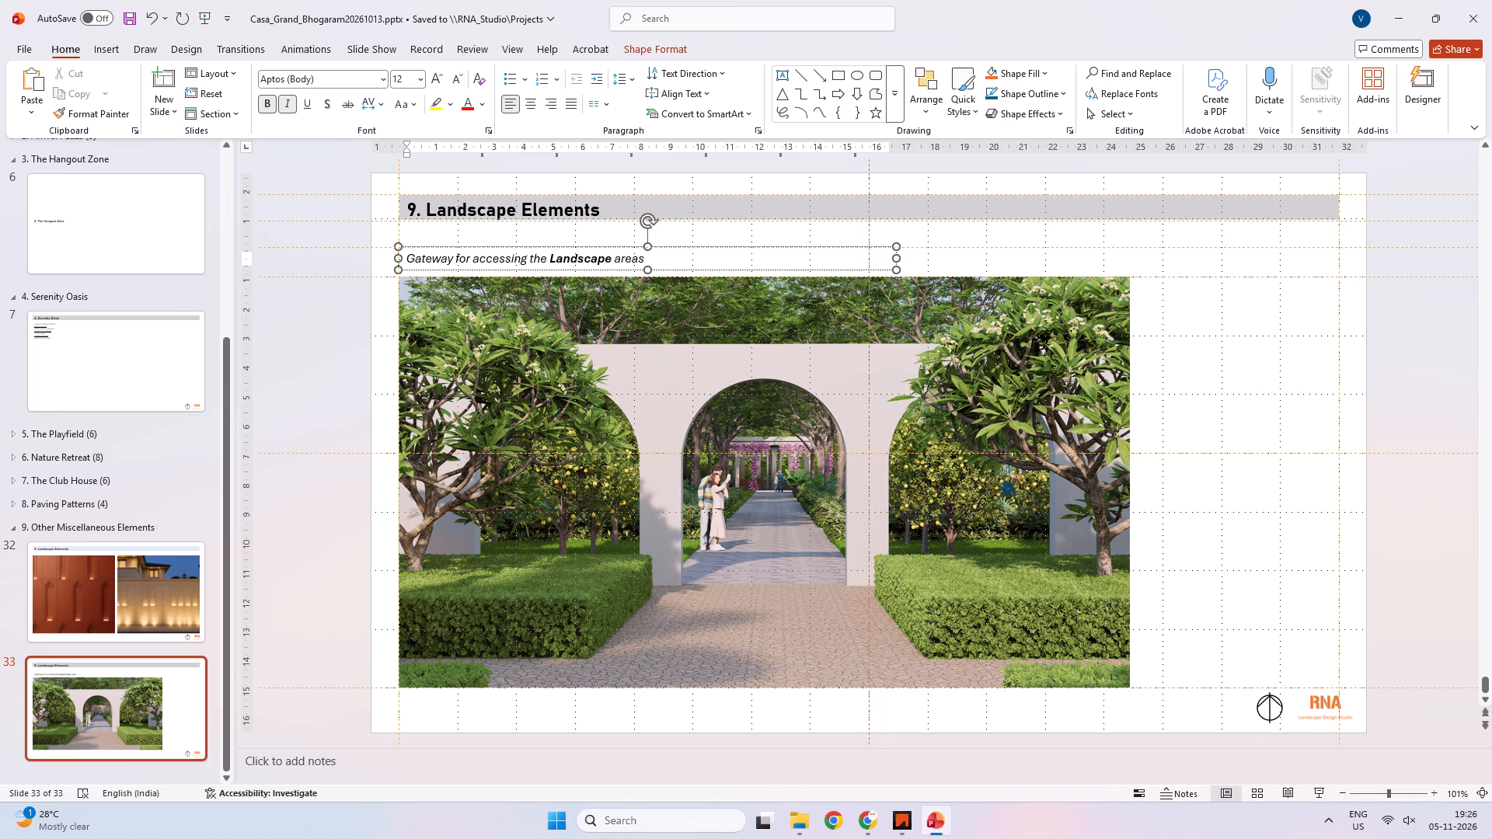
pyautogui.click(1232, 305)
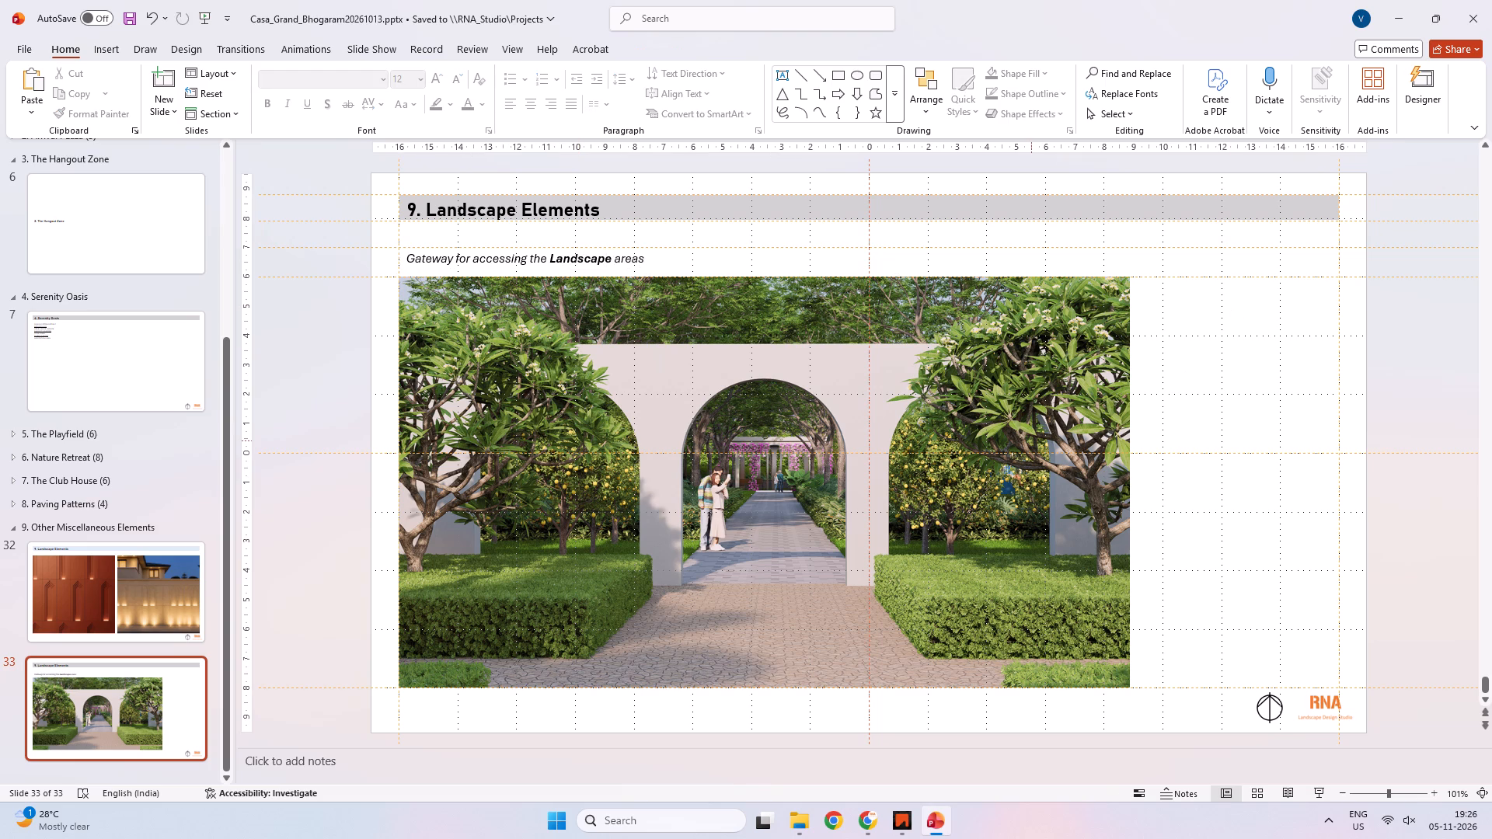
# Save the presentation.
pyautogui.hotkey('ctrl', 's')
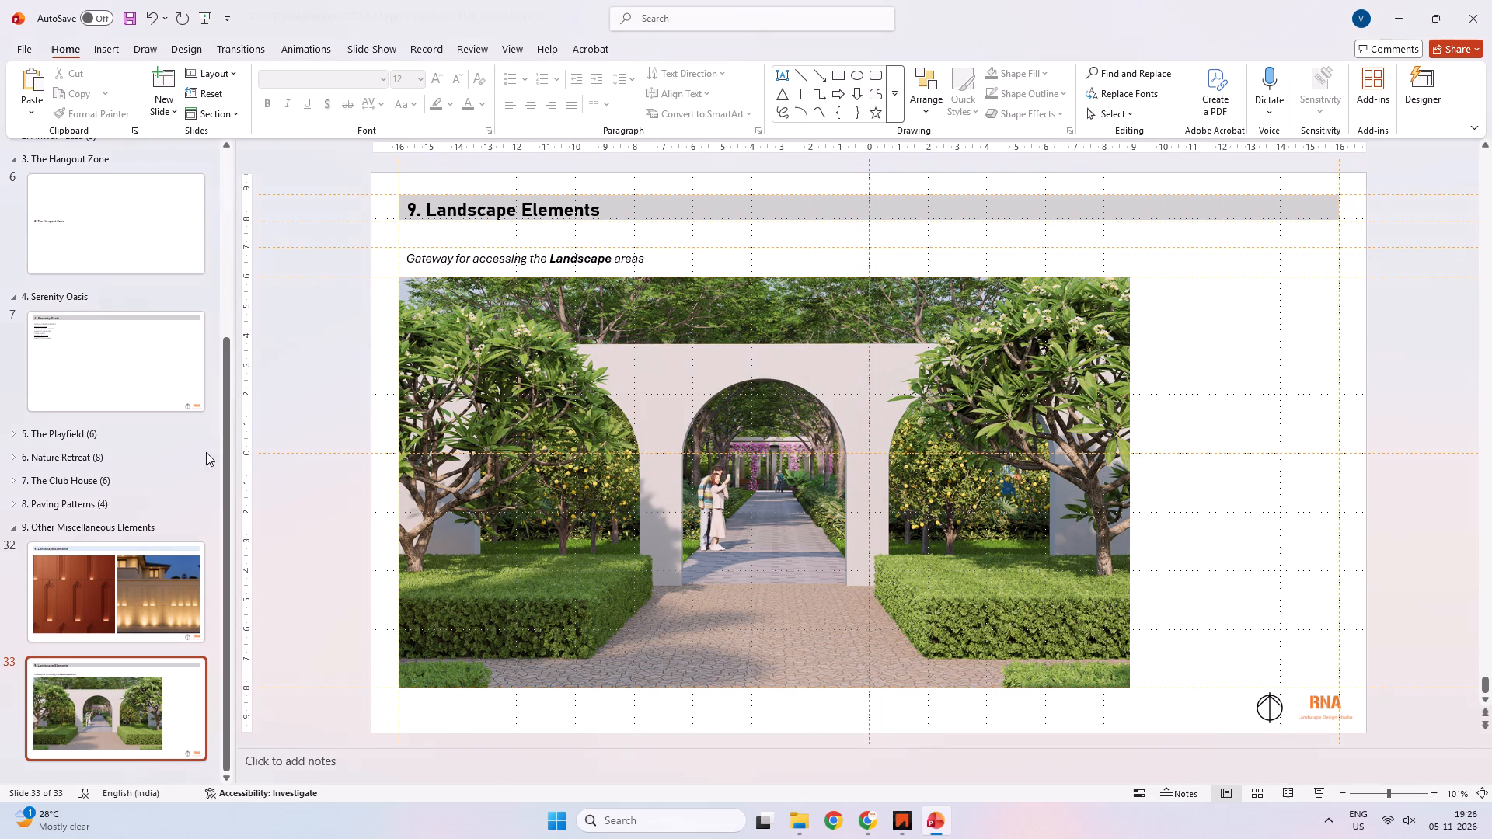
pyautogui.click(320, 367)
pyautogui.hotkey('ctrl', 's')
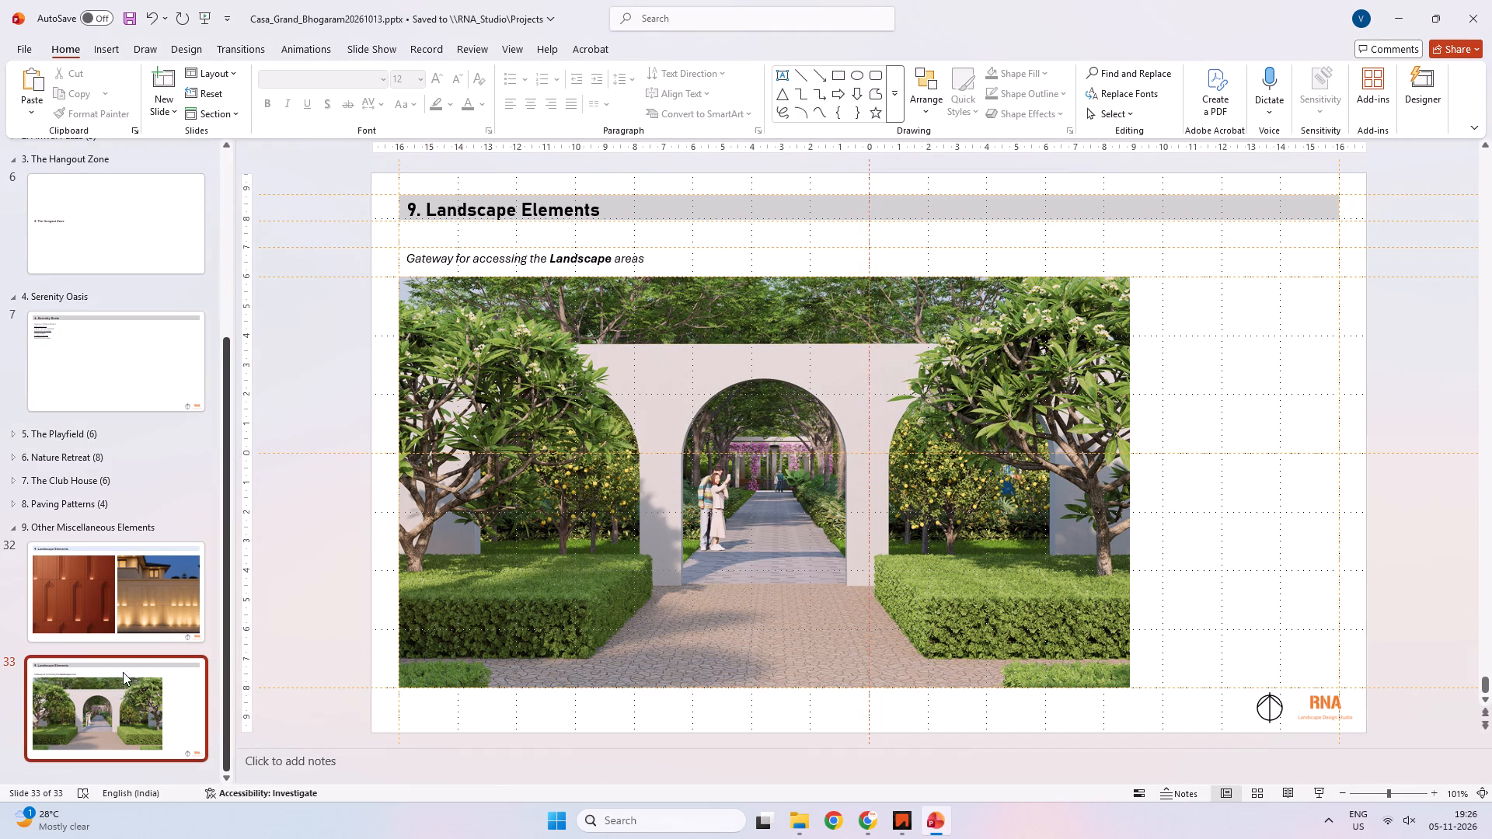
# Duplicate the captioned gateway slide at the end of the Other Miscellaneous Elements section.
pyautogui.rightClick(113, 694)
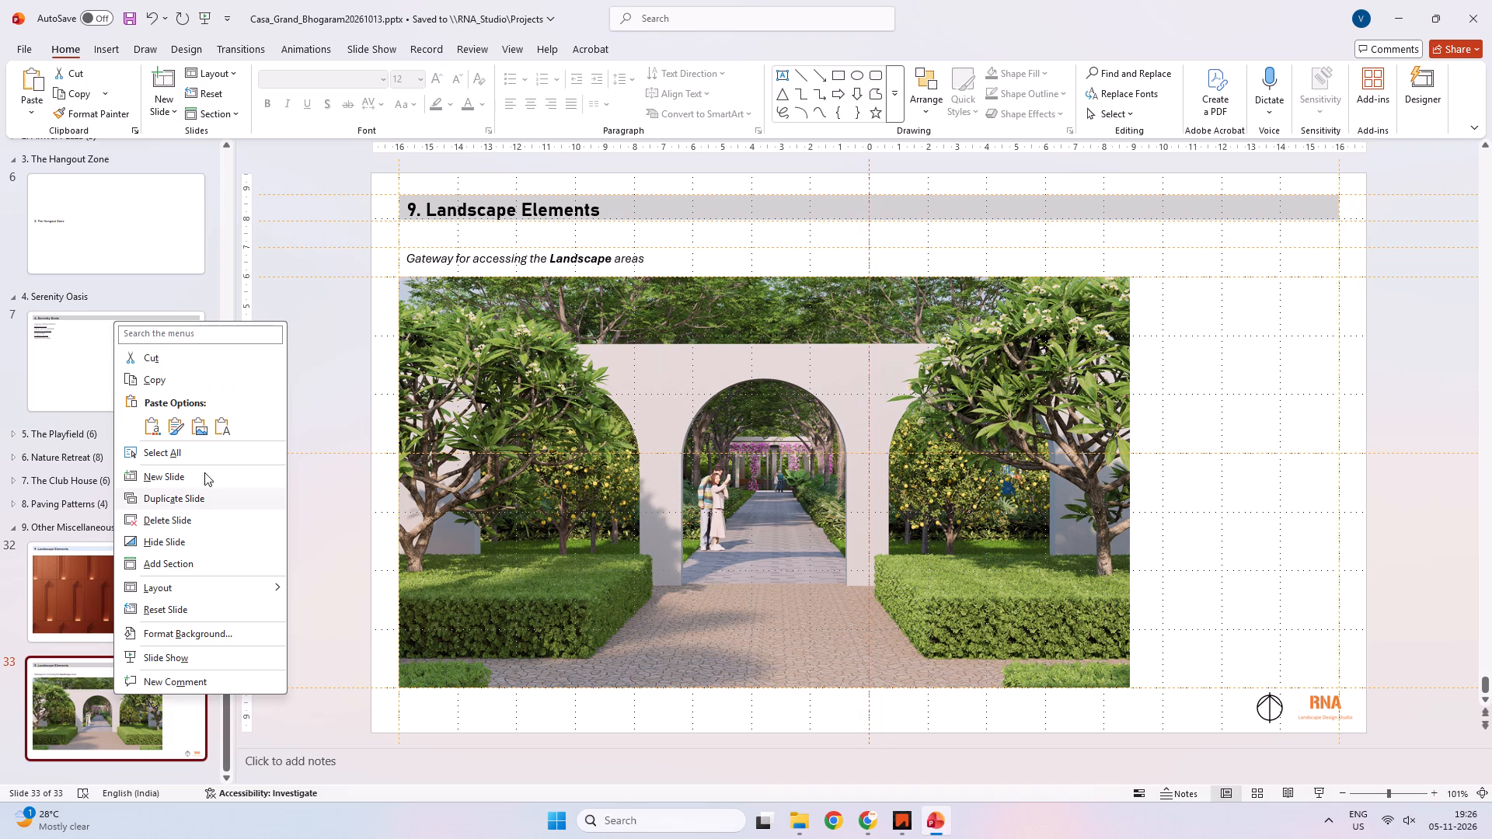
pyautogui.click(196, 493)
pyautogui.click(154, 691)
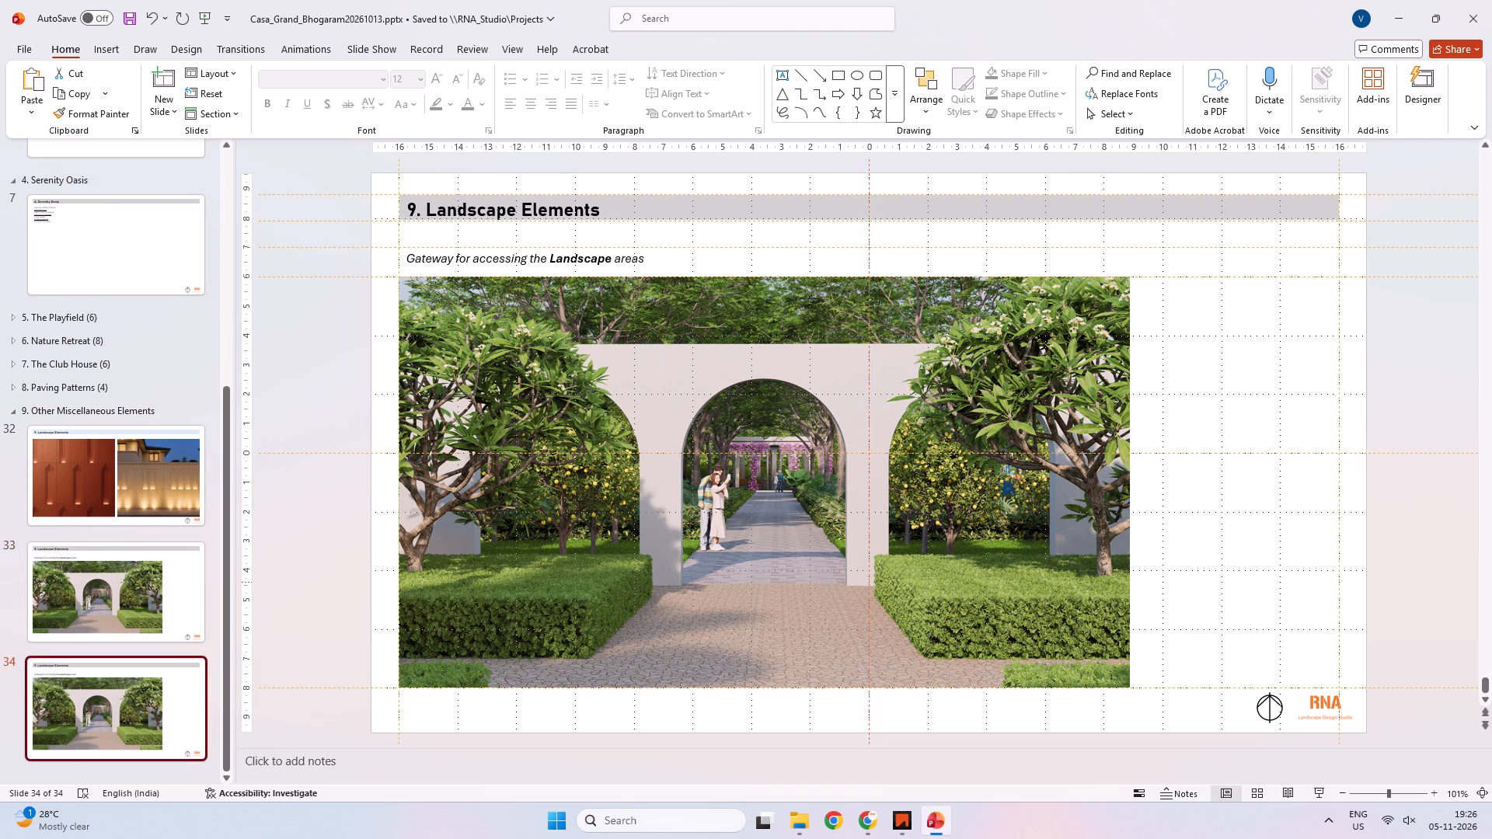
# Replace the caption on the duplicated slide with "Lighting", correcting its spelling.
pyautogui.click(525, 265)
pyautogui.hotkey('ctrl', 'a')
pyautogui.write('Lif')
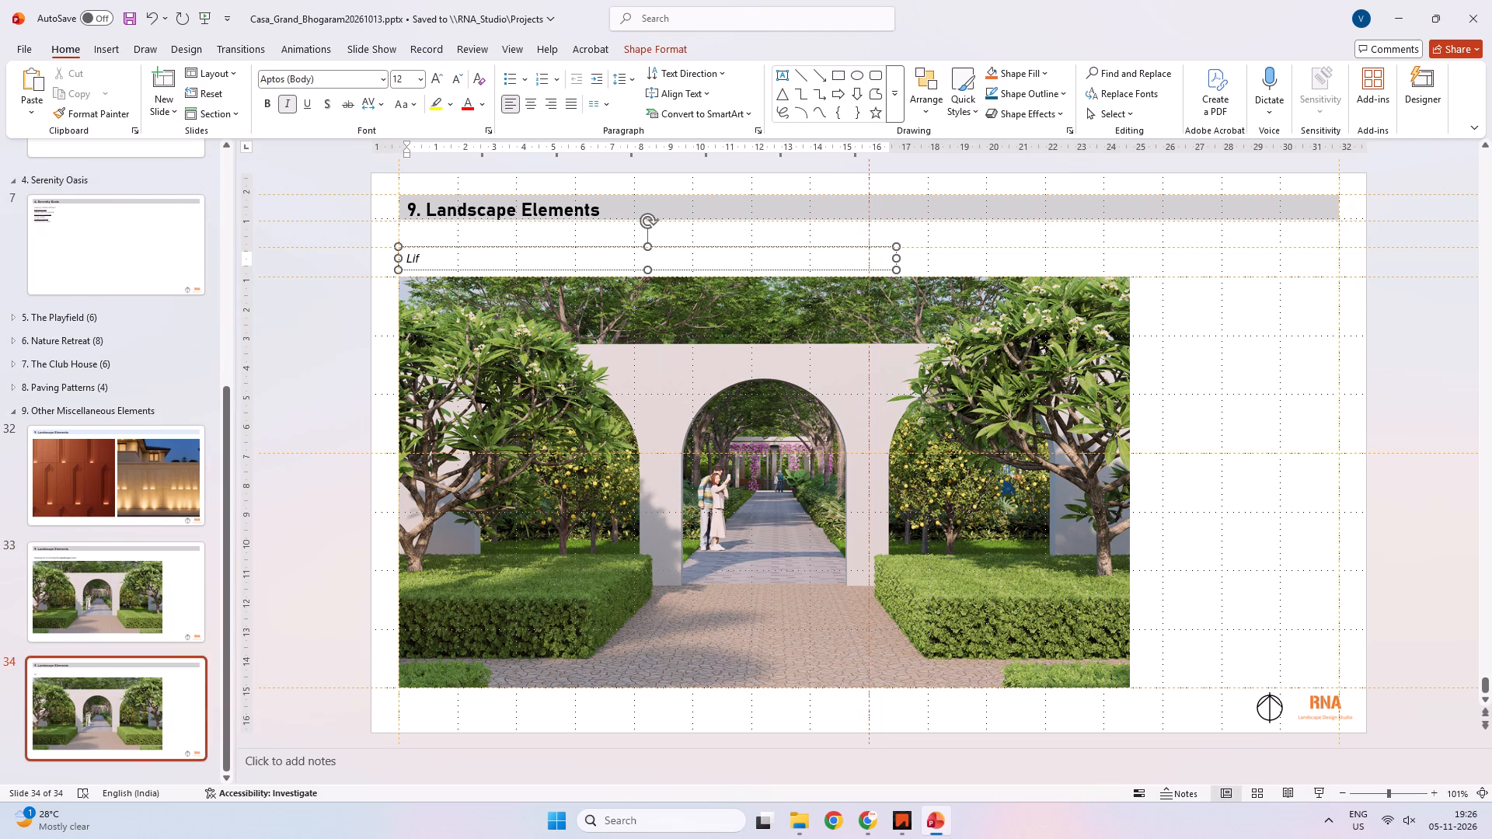
pyautogui.press('BackSpace')
pyautogui.press('h')
pyautogui.press('BackSpace')
pyautogui.write('ghiting')
pyautogui.press('space')
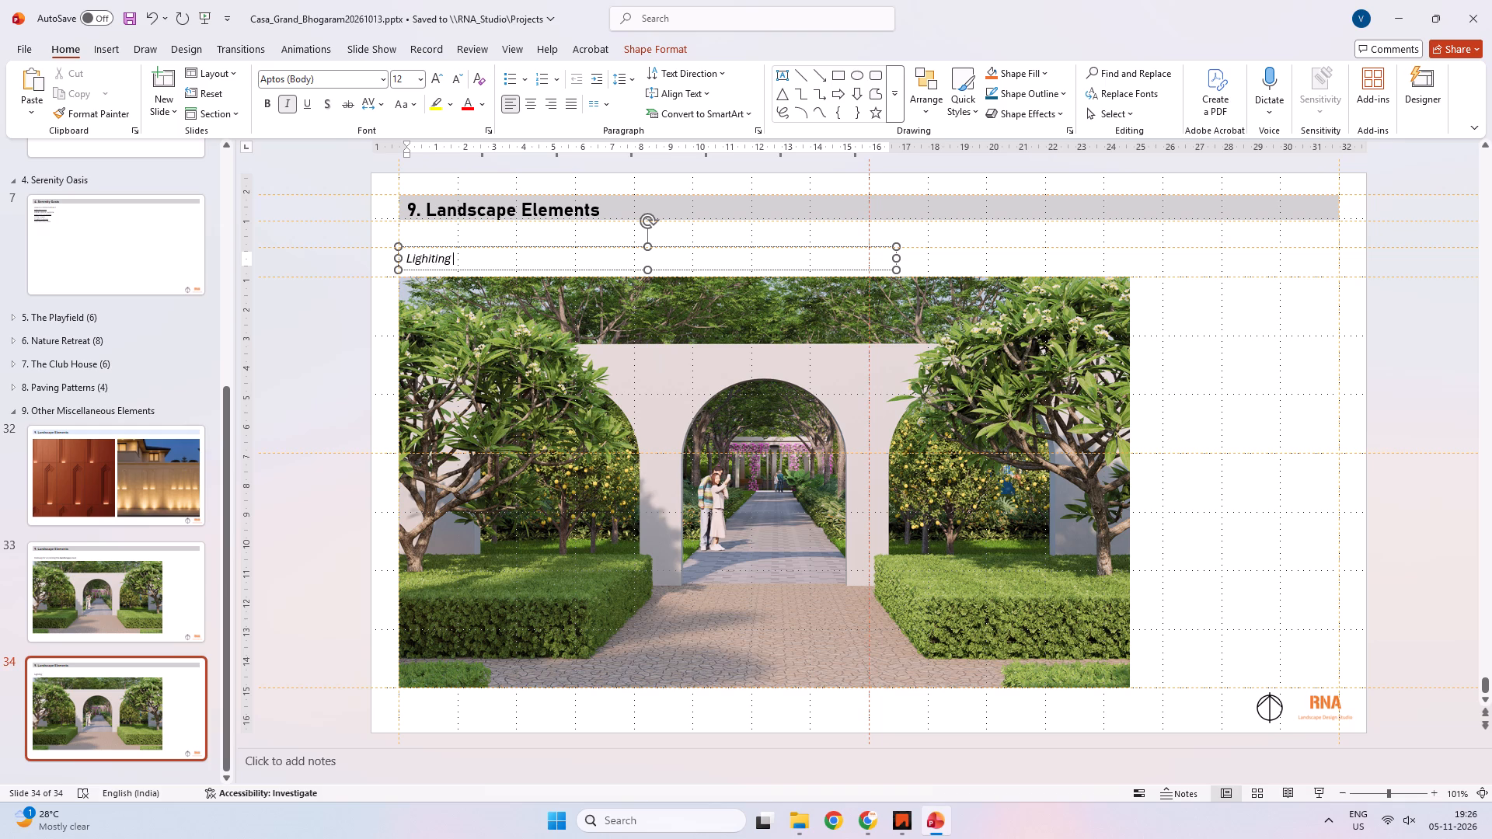
pyautogui.rightClick(433, 256)
pyautogui.click(475, 266)
pyautogui.click(352, 334)
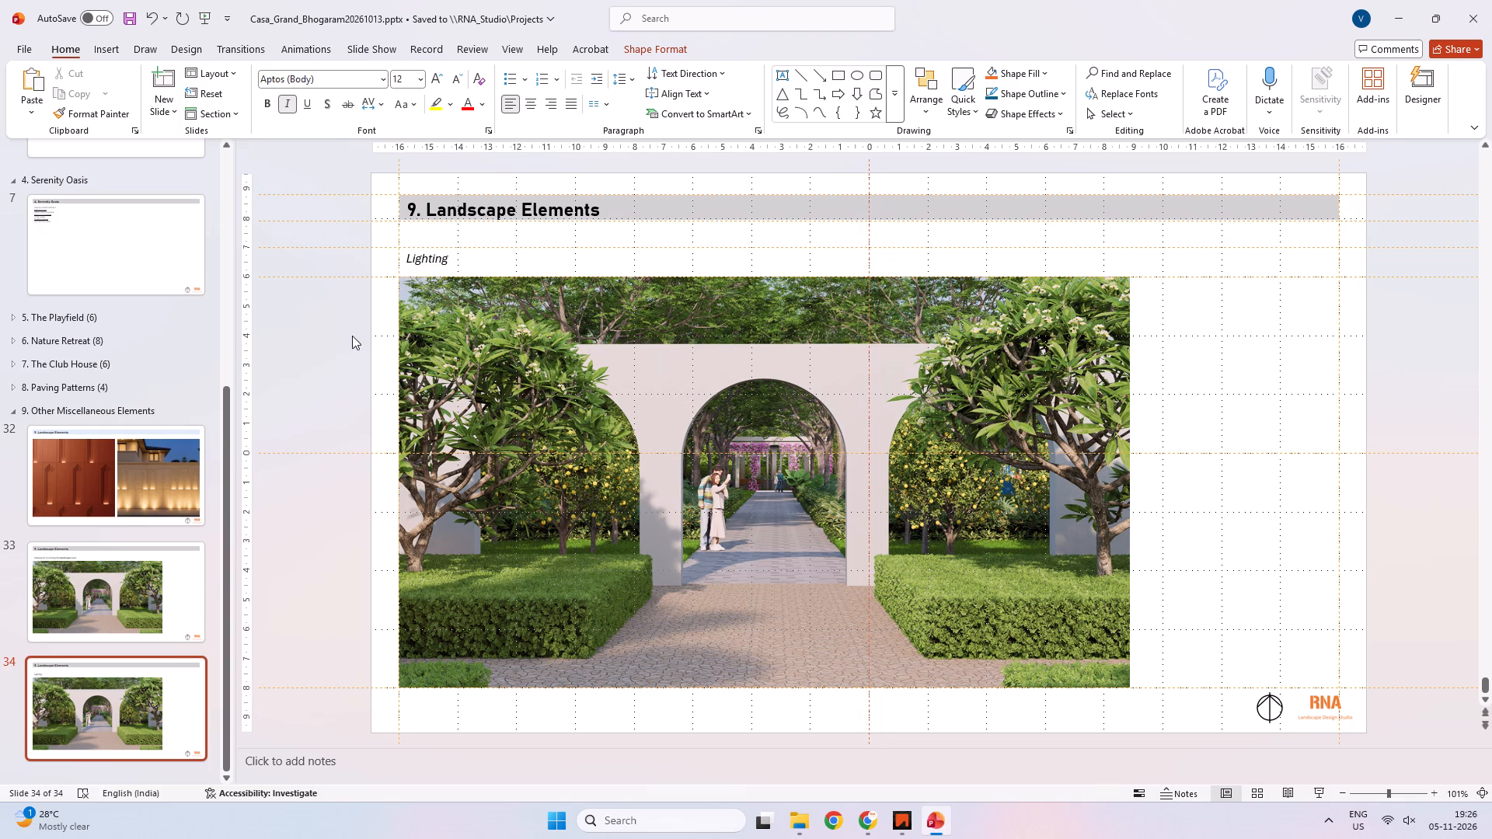
# Delete the gateway picture from the Lighting slide.
pyautogui.click(446, 360)
pyautogui.press('Delete')
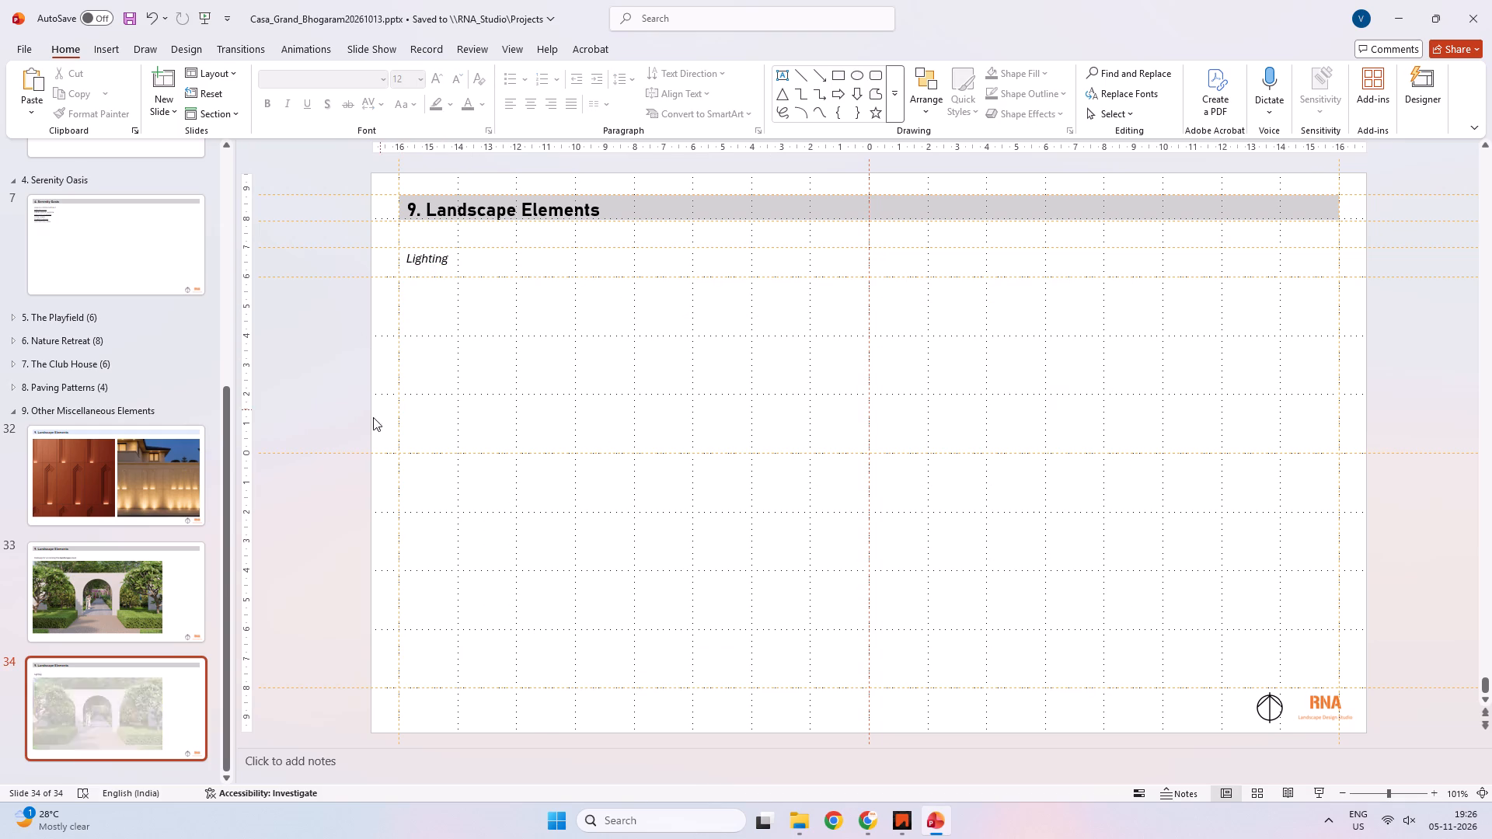
# Duplicate the empty Lighting slide.
pyautogui.hotkey('ctrl', 'd')
pyautogui.click(131, 681)
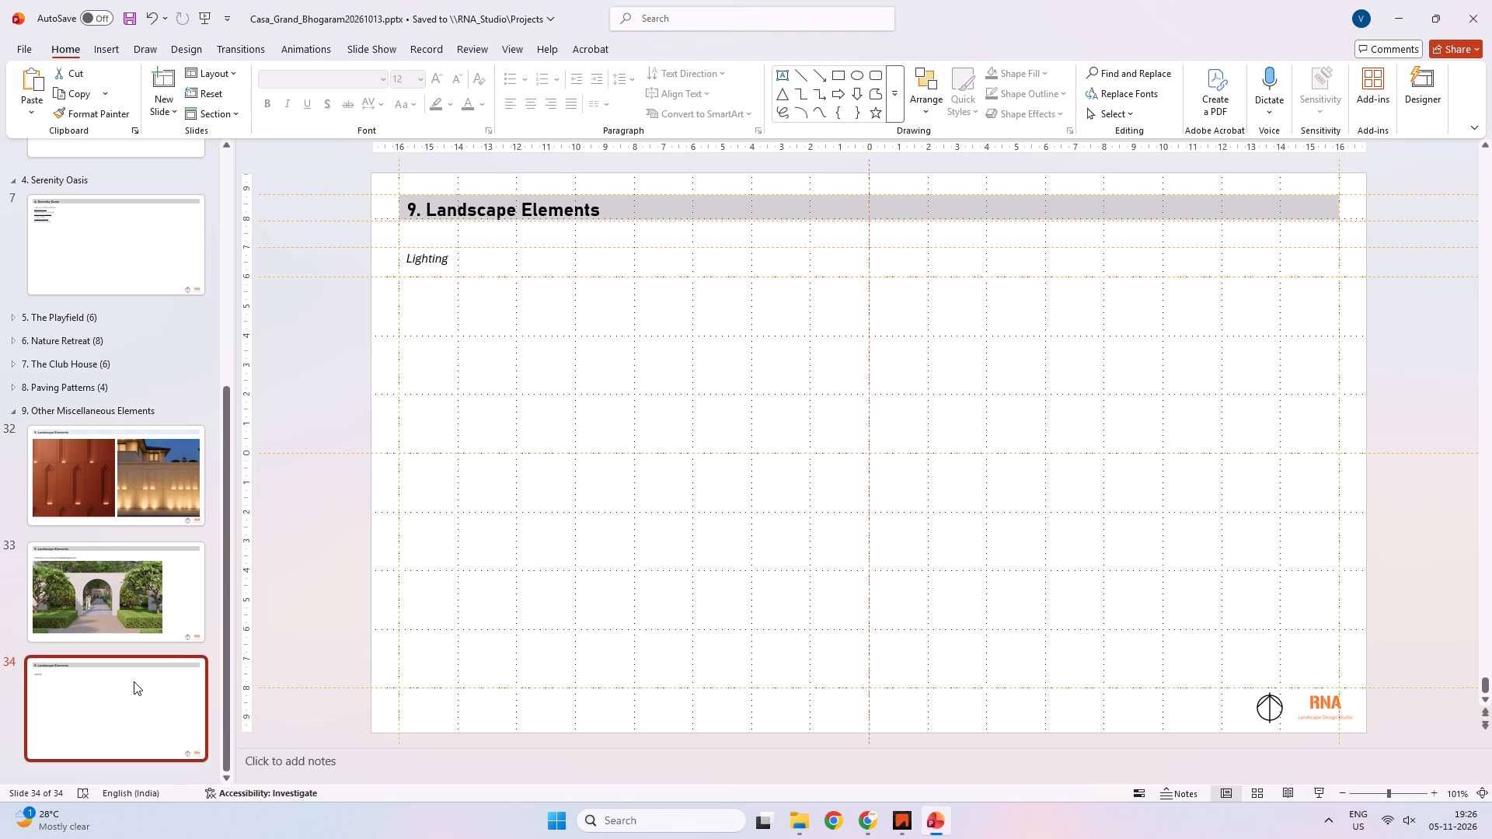
pyautogui.hotkey('ctrl', 'd')
# Replace the caption on the new last slide with "Street ROW".
pyautogui.click(443, 265)
pyautogui.hotkey('ctrl', 'a')
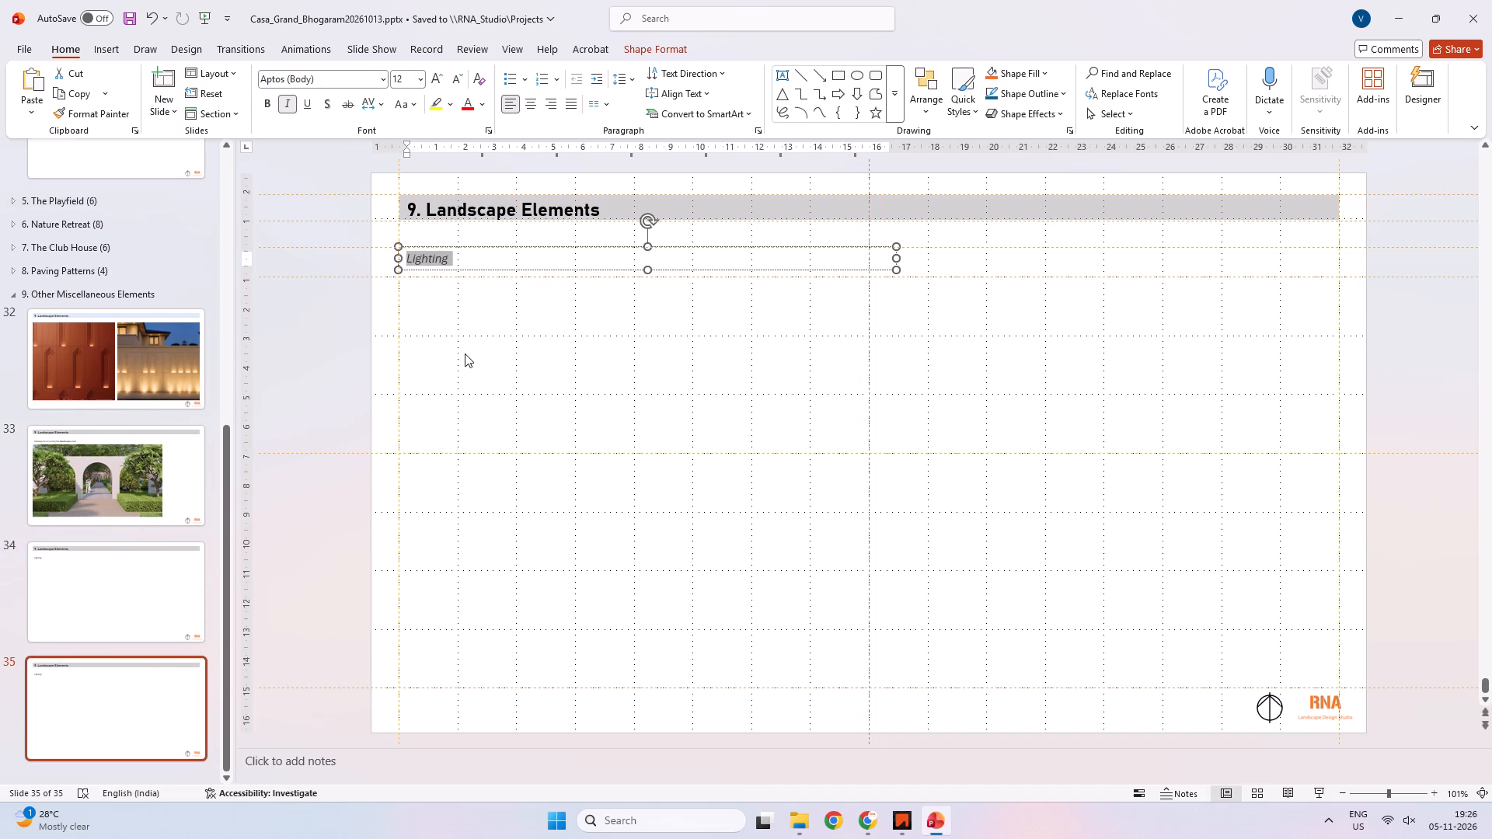
pyautogui.write('ROW')
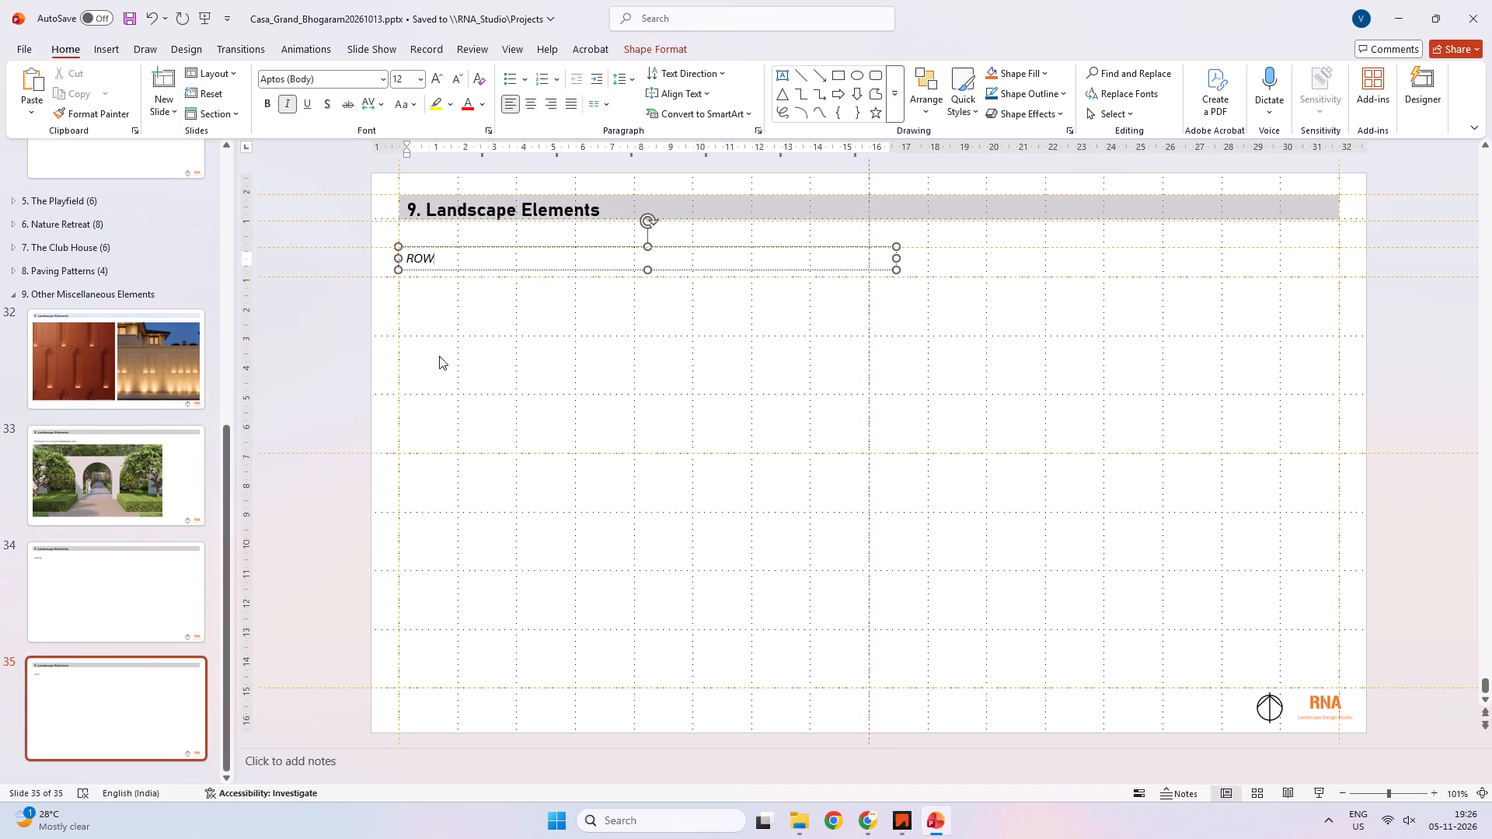
pyautogui.press('space')
pyautogui.press('Left')
pyautogui.press('Left')
pyautogui.press('Left')
pyautogui.press('Left')
pyautogui.write('Street')
pyautogui.press('space')
# Save the presentation with the new Landscape Elements slides.
pyautogui.click(330, 346)
pyautogui.hotkey('ctrl', 's')
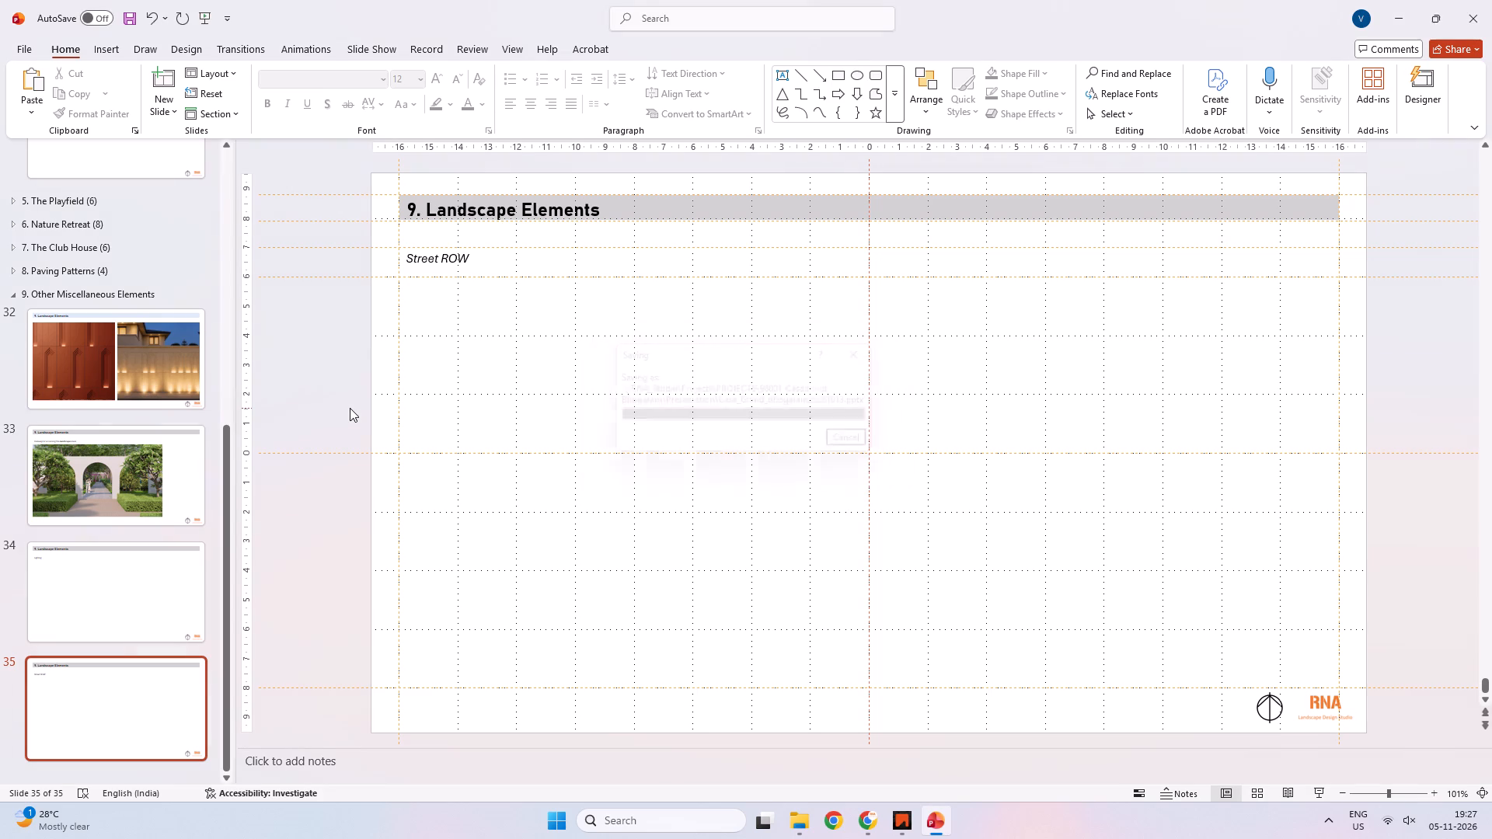
pyautogui.click(350, 410)
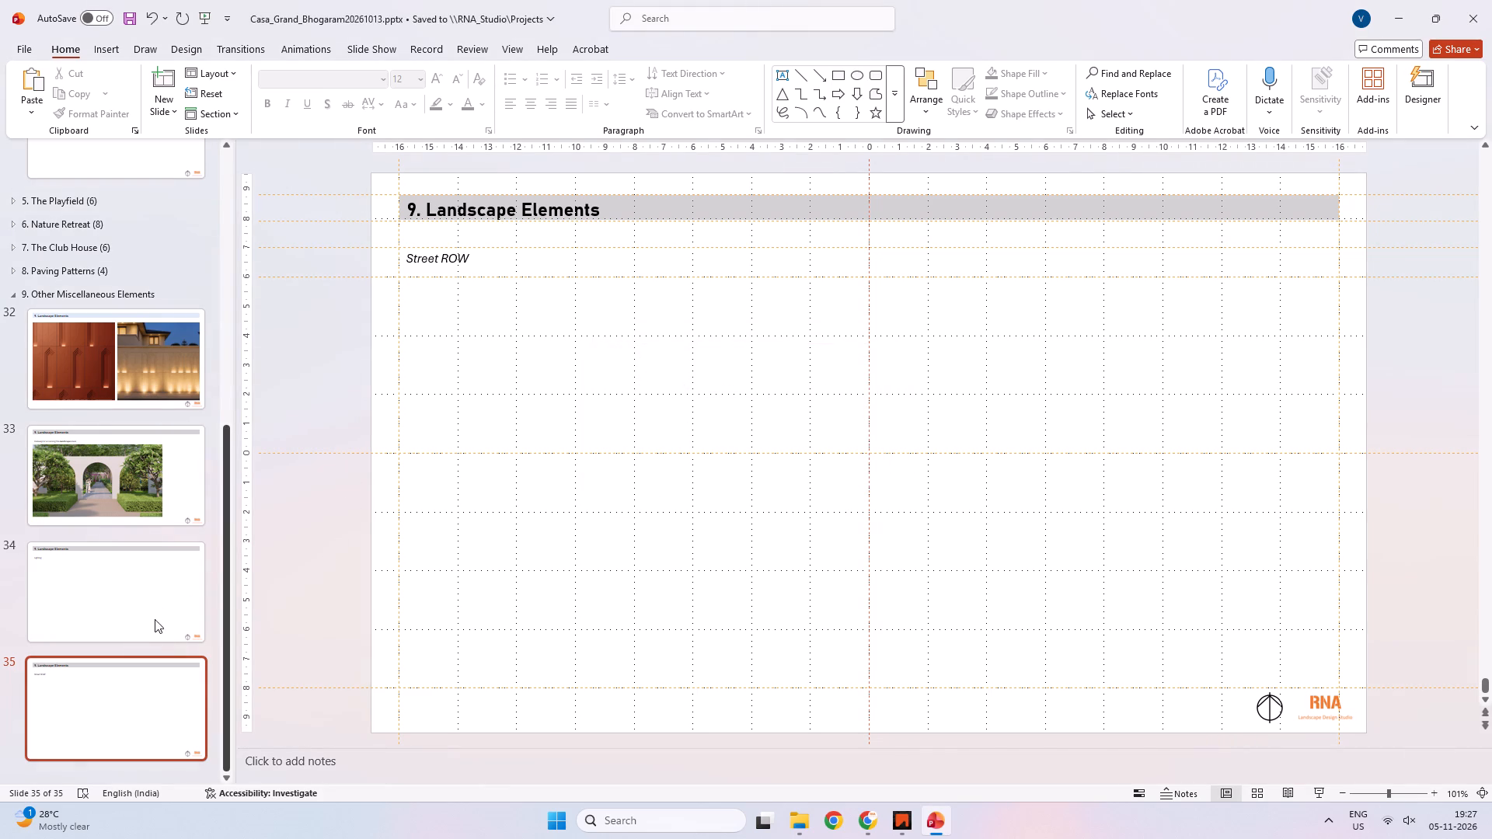
# Move the Street ROW slide ahead of the Lighting slide, directly after the gateway slide.
pyautogui.moveTo(124, 719); pyautogui.dragTo(124, 594)
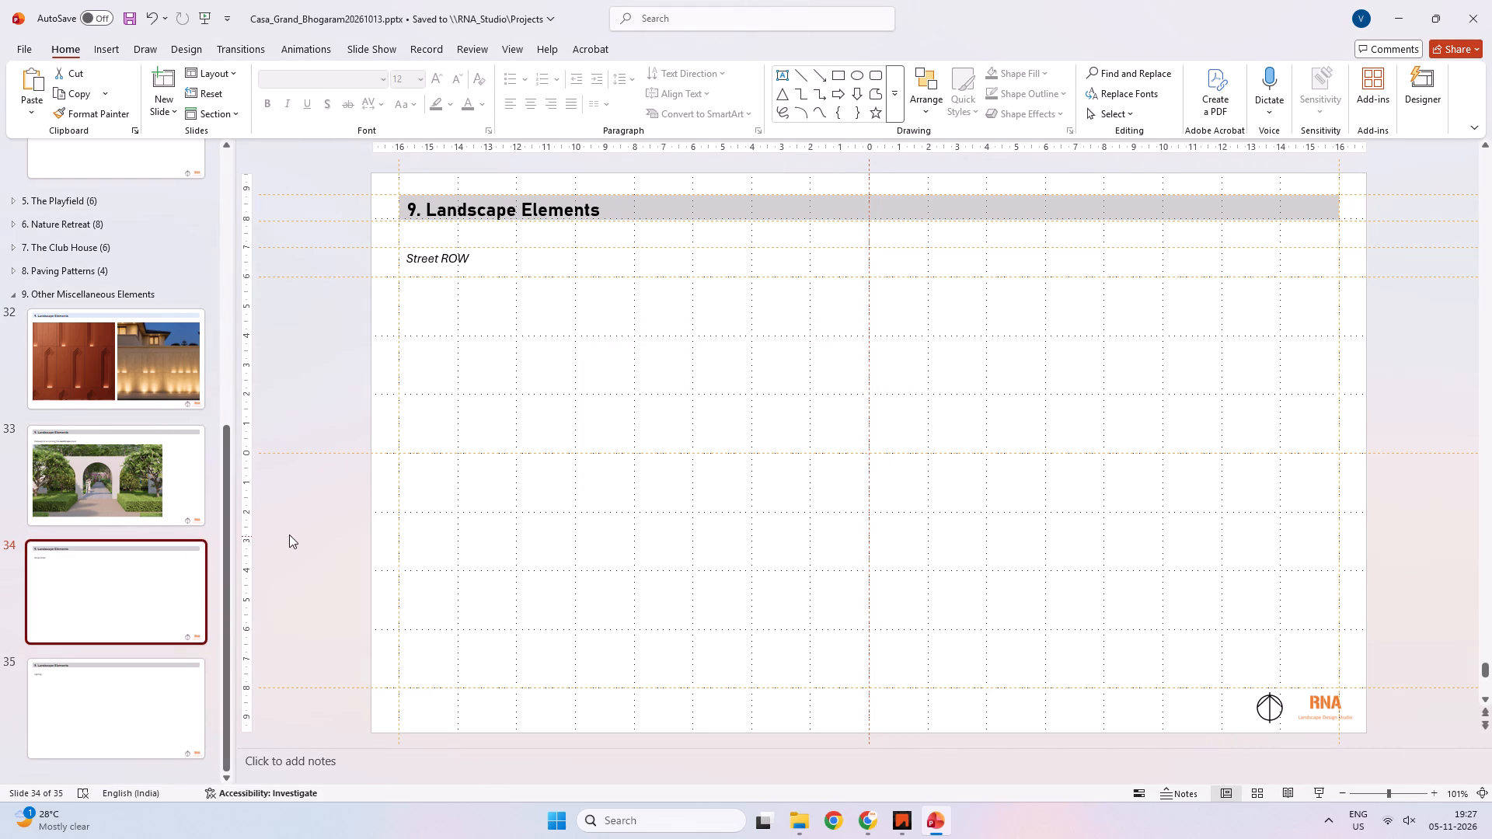
pyautogui.click(322, 548)
pyautogui.click(319, 521)
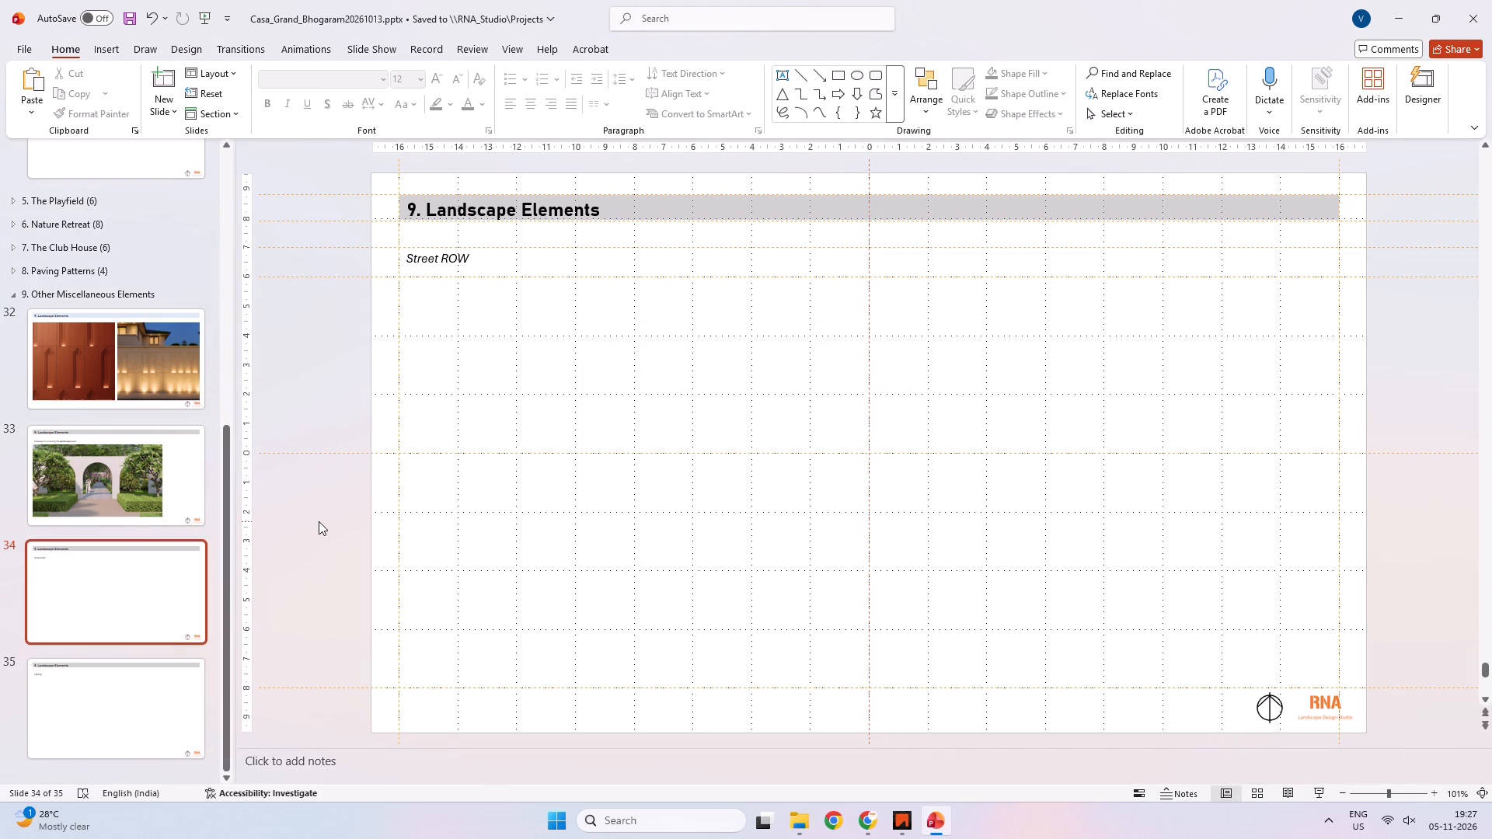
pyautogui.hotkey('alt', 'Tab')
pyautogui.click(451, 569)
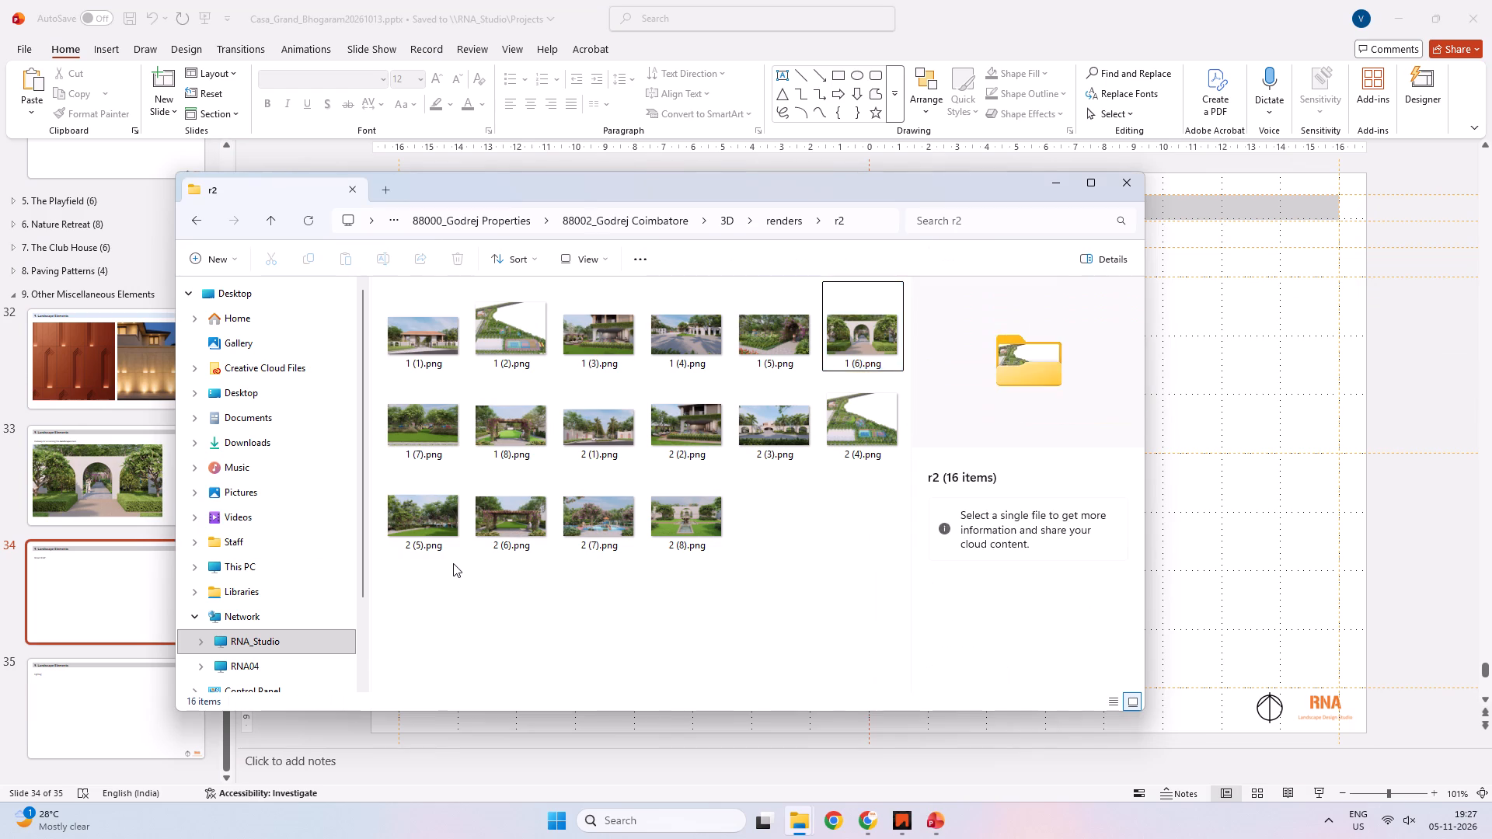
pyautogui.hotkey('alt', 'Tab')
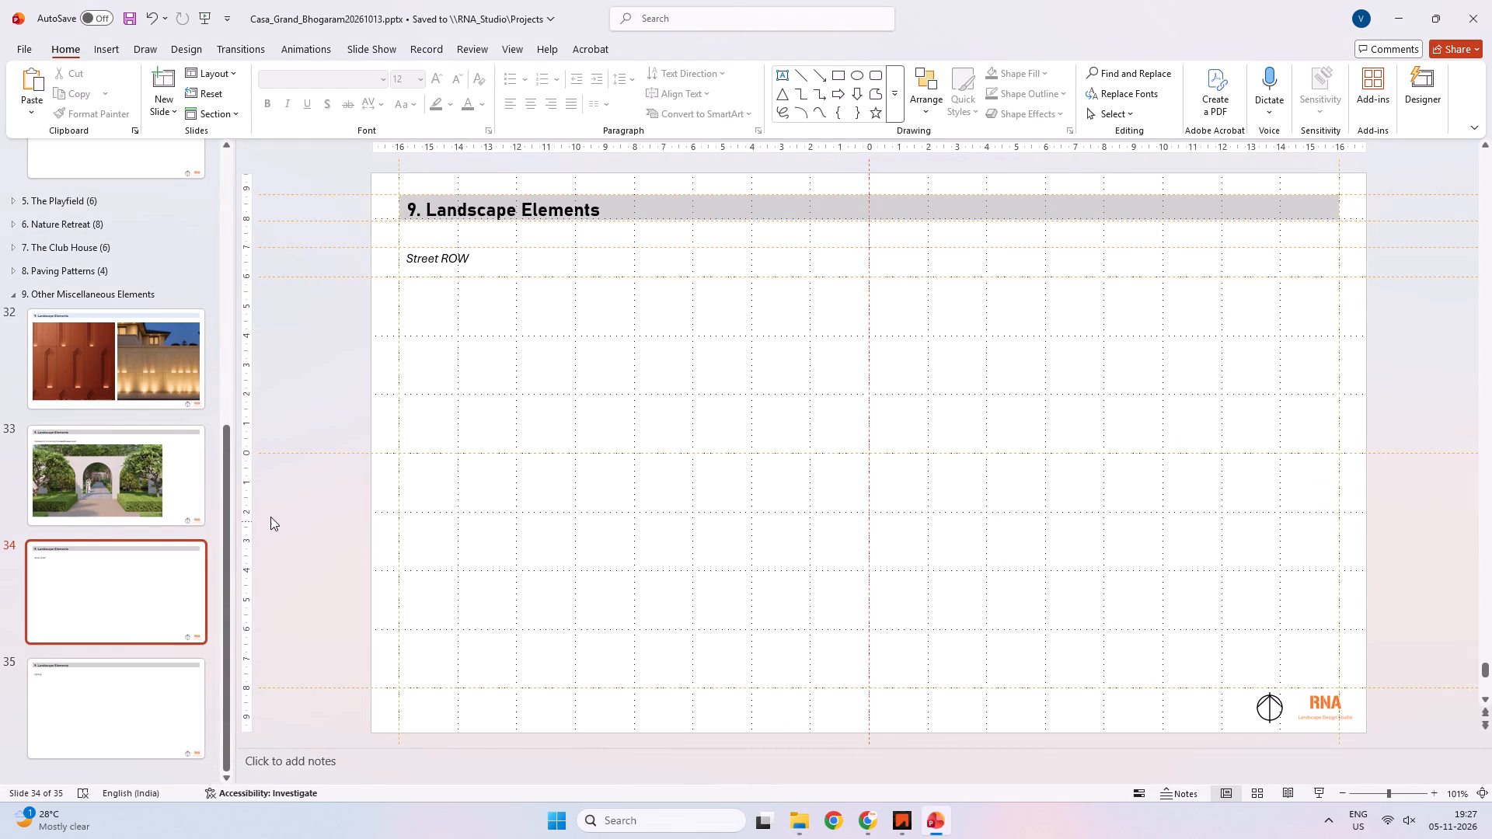
# Review the presentation's slide sections from the cover through to the Landscape Elements slides.
pyautogui.scroll(17, 152, 476)
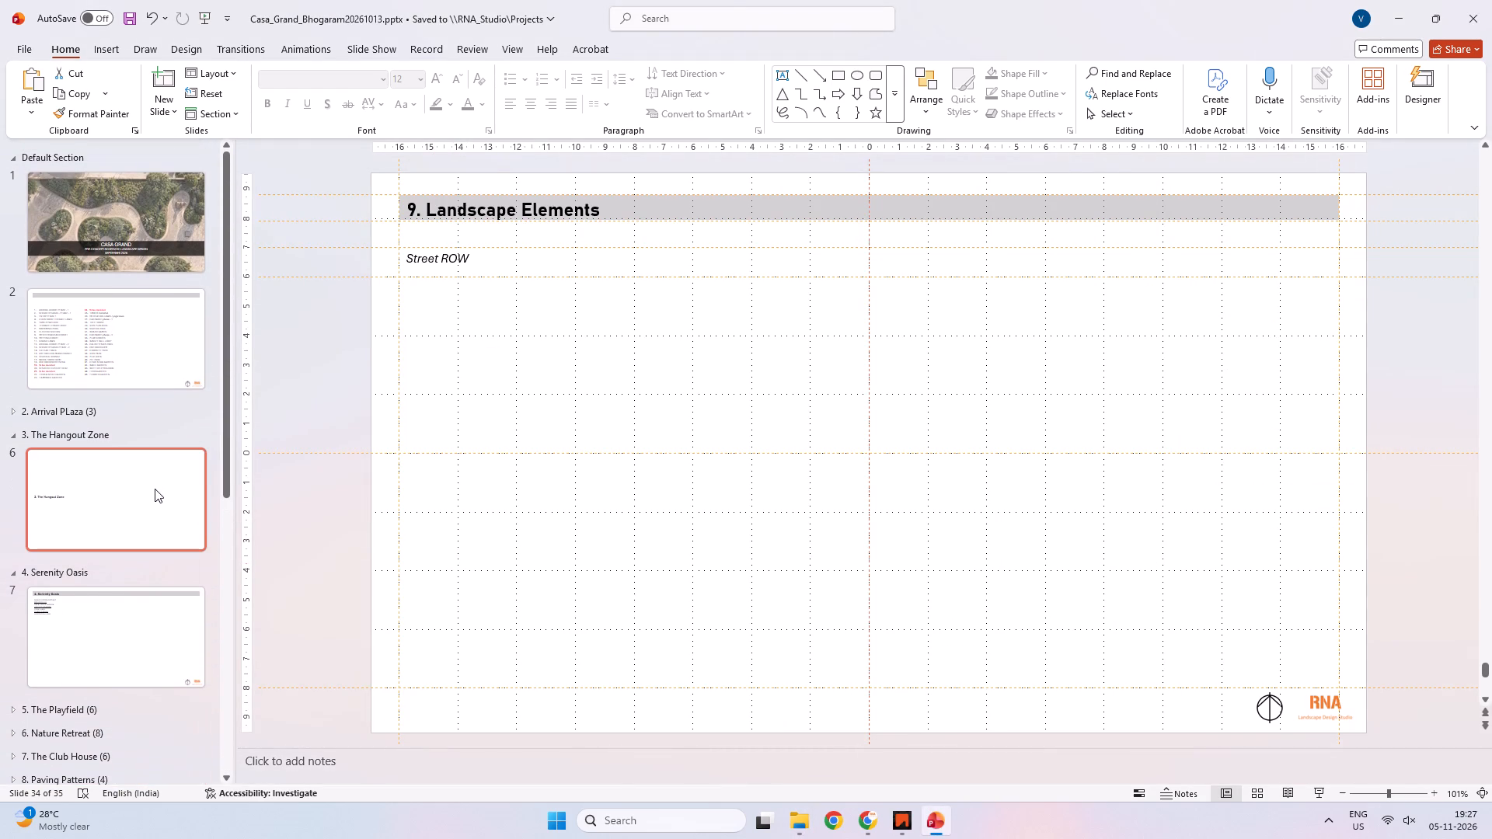
pyautogui.click(290, 381)
pyautogui.scroll(8, 138, 440)
pyautogui.scroll(-4, 158, 461)
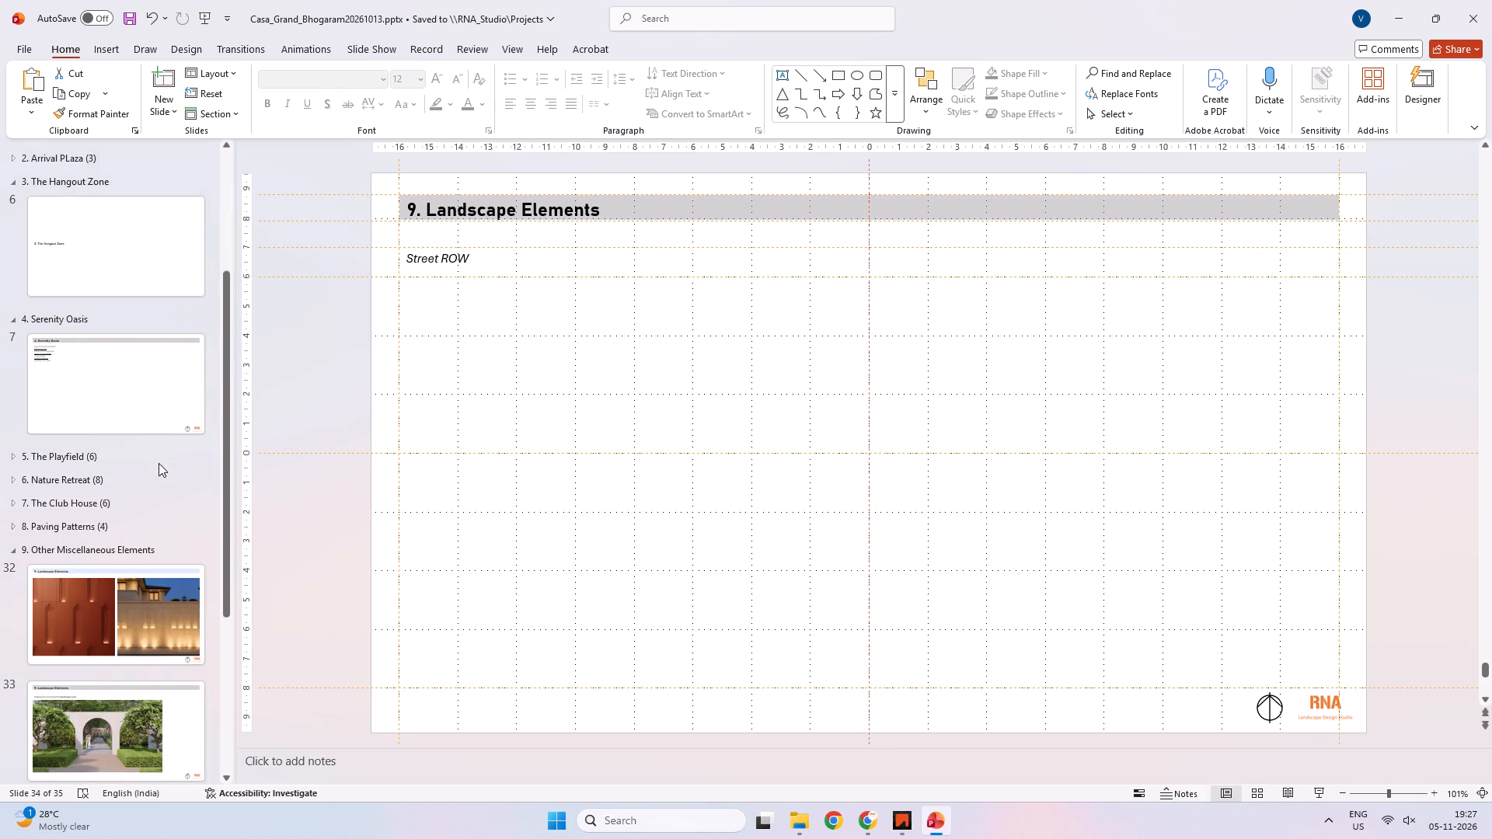
pyautogui.scroll(-8, 159, 463)
pyautogui.click(305, 451)
# Switch to IIACAD and examine the zone and area labels across the landscape layout, from Serenity Oasis around to The Verdant Oasis.
pyautogui.hotkey('alt', 'Tab')
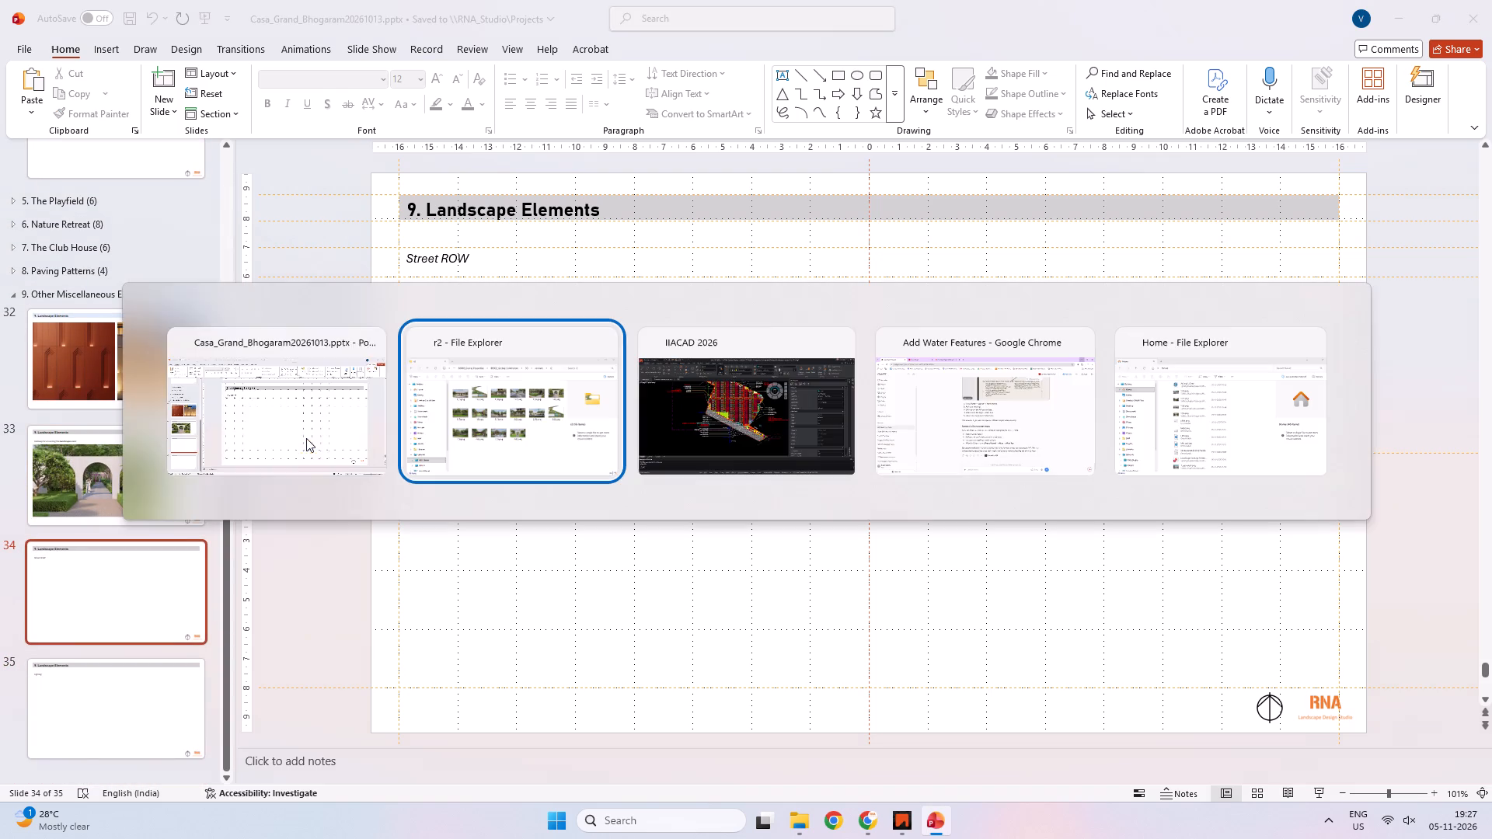
pyautogui.hotkey('alt', 'Tab')
pyautogui.scroll(1, 613, 423)
pyautogui.moveTo(592, 400); pyautogui.dragTo(571, 493, button='middle')
pyautogui.scroll(-1, 571, 469)
pyautogui.moveTo(606, 407); pyautogui.dragTo(593, 500, button='middle')
pyautogui.moveTo(474, 329); pyautogui.dragTo(526, 468, button='middle')
pyautogui.moveTo(444, 329); pyautogui.dragTo(470, 401, button='middle')
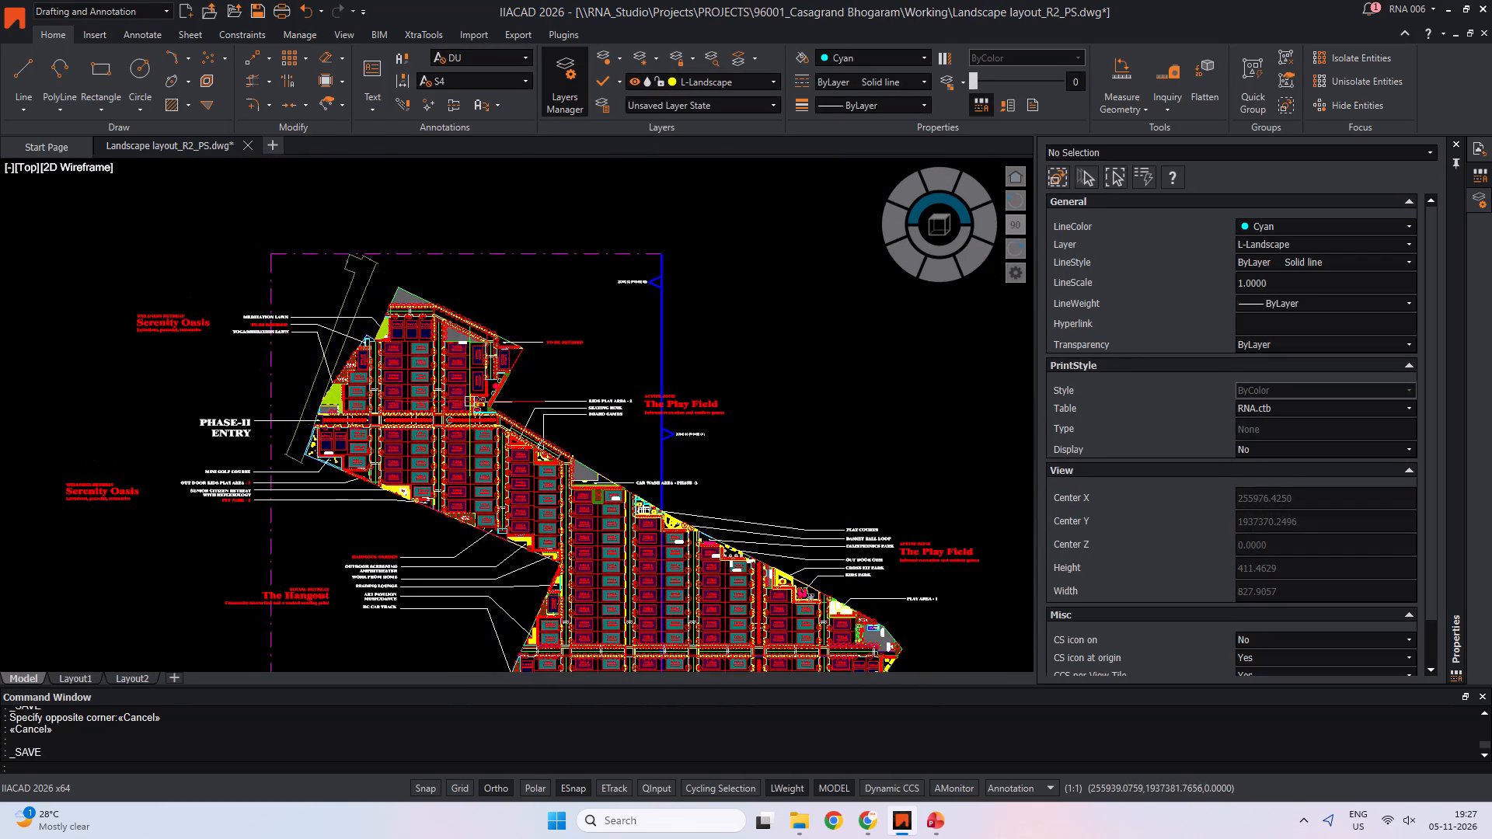
pyautogui.scroll(3, 338, 273)
pyautogui.scroll(-2, 354, 274)
pyautogui.moveTo(510, 342); pyautogui.dragTo(434, 218, button='middle')
pyautogui.moveTo(580, 465); pyautogui.dragTo(566, 273, button='middle')
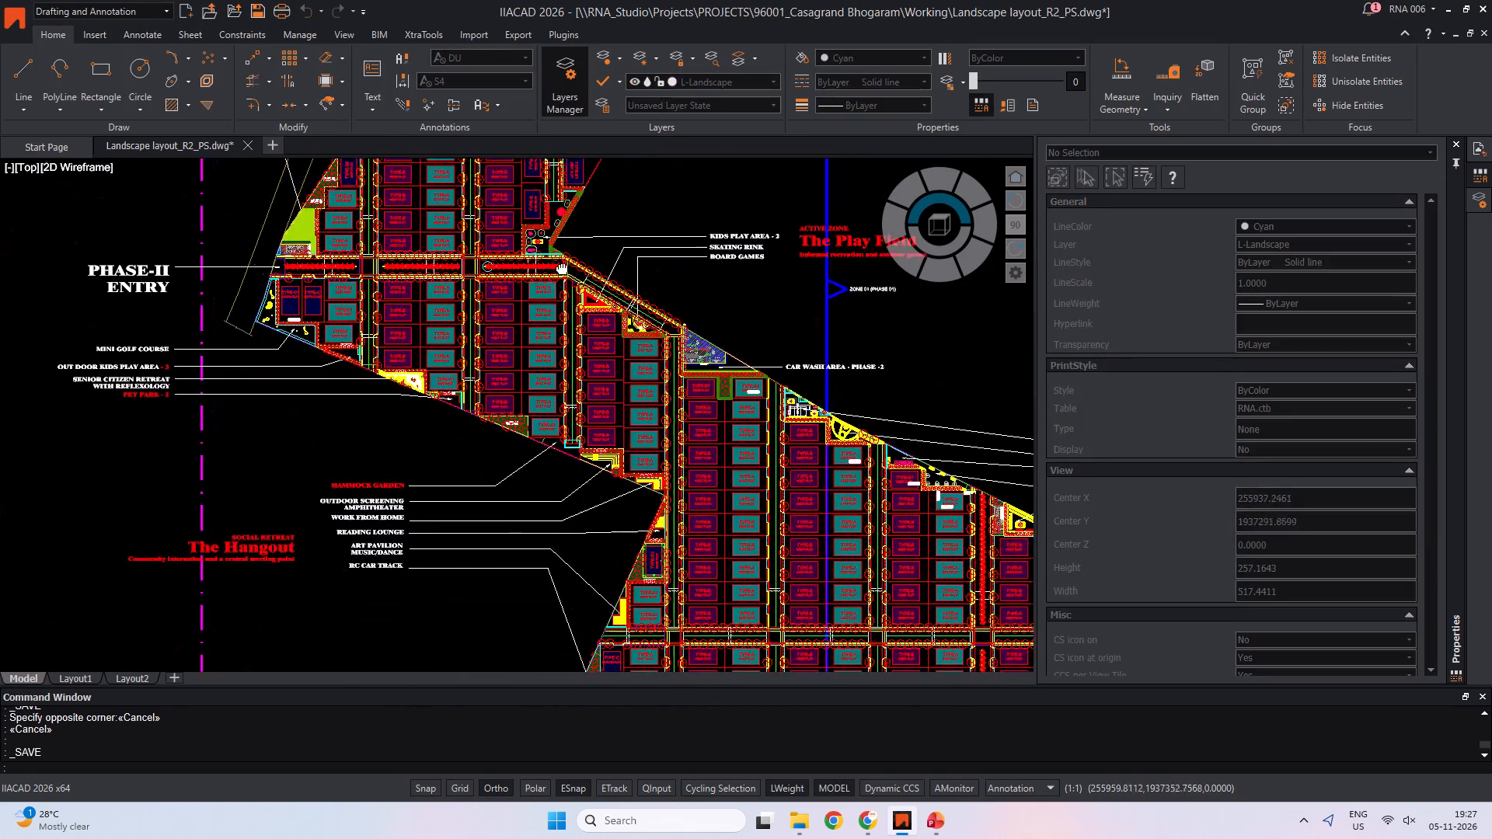
pyautogui.moveTo(566, 273); pyautogui.dragTo(573, 264, button='middle')
pyautogui.moveTo(532, 426); pyautogui.dragTo(577, 277, button='middle')
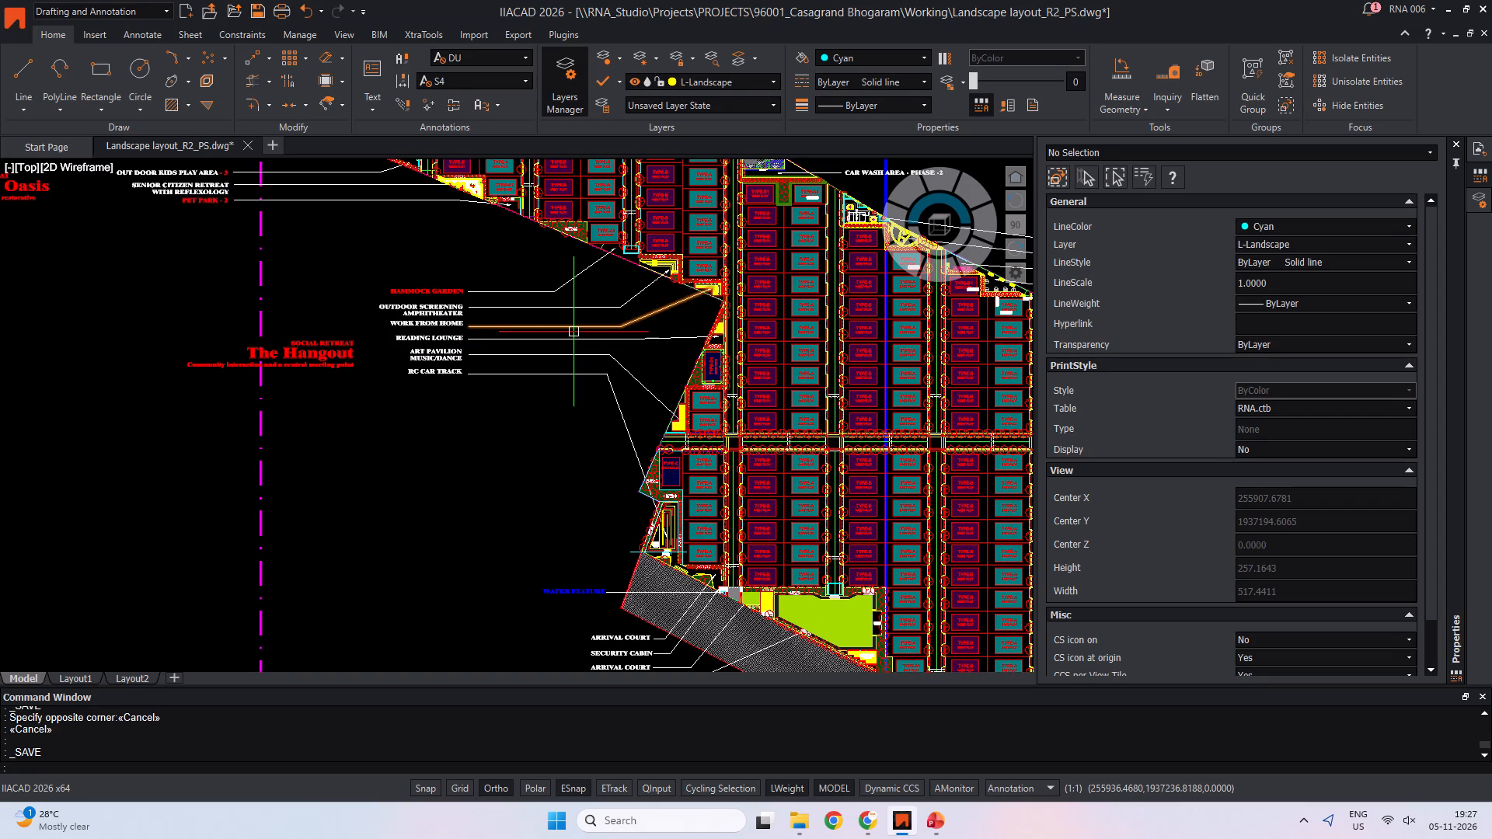
pyautogui.moveTo(697, 474); pyautogui.dragTo(546, 243, button='middle')
pyautogui.moveTo(598, 360); pyautogui.dragTo(323, 376, button='middle')
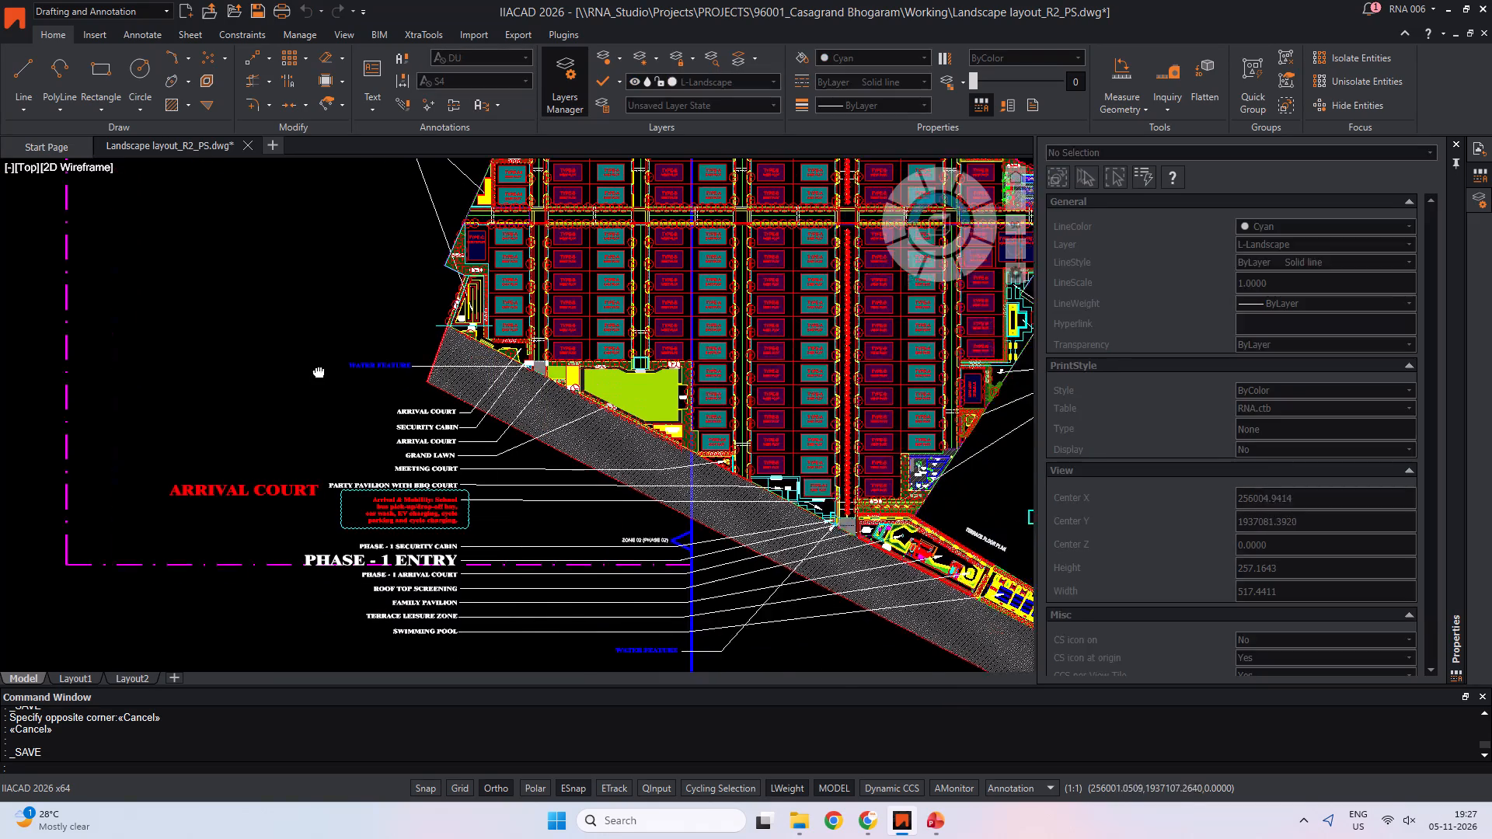
pyautogui.moveTo(323, 376); pyautogui.dragTo(318, 383, button='middle')
pyautogui.moveTo(727, 379); pyautogui.dragTo(403, 379, button='middle')
pyautogui.scroll(1, 548, 378)
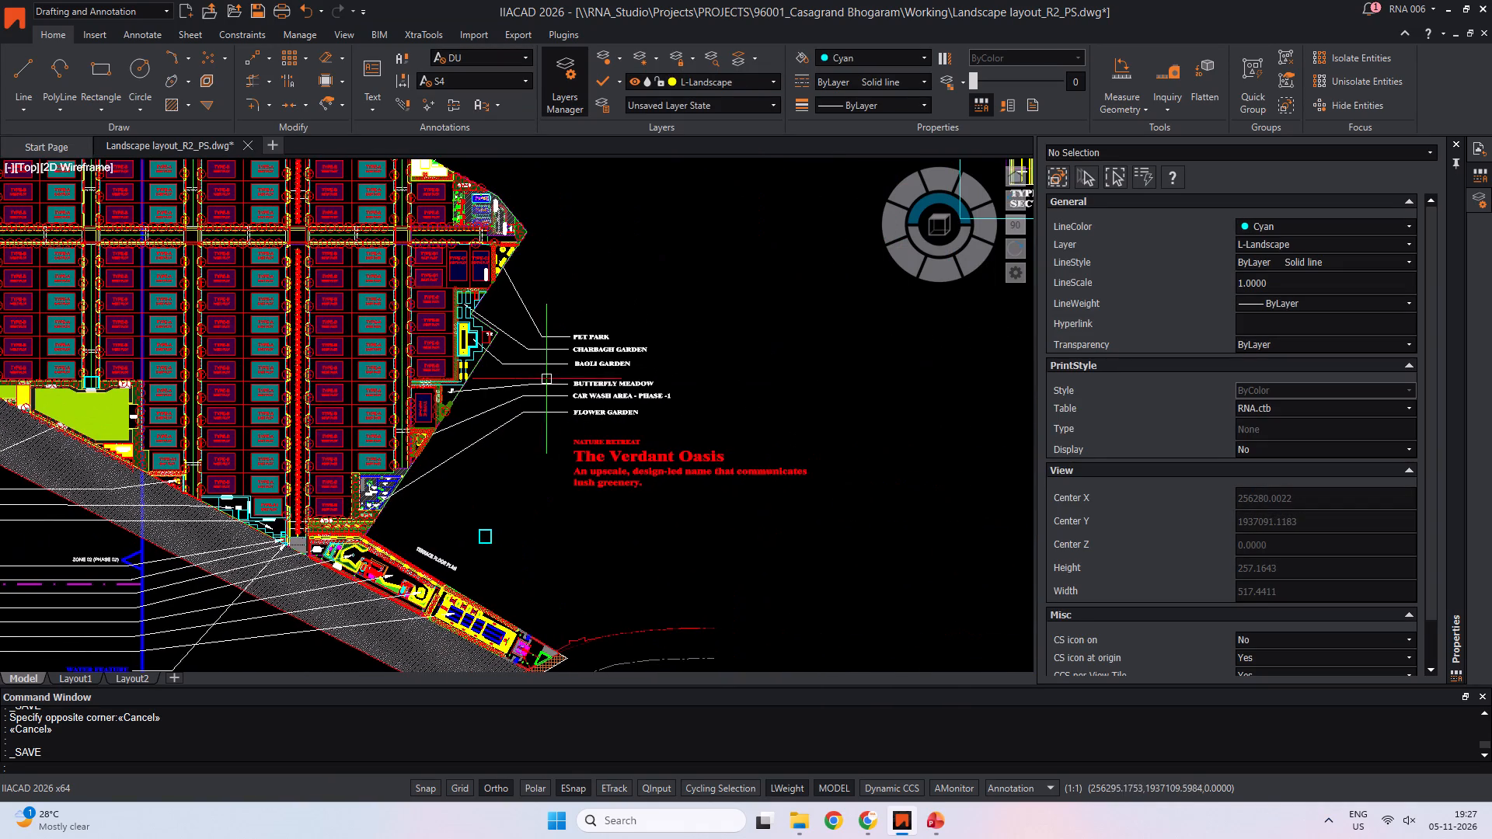
pyautogui.scroll(1, 548, 378)
pyautogui.scroll(-2, 535, 374)
pyautogui.moveTo(535, 367); pyautogui.dragTo(556, 454, button='middle')
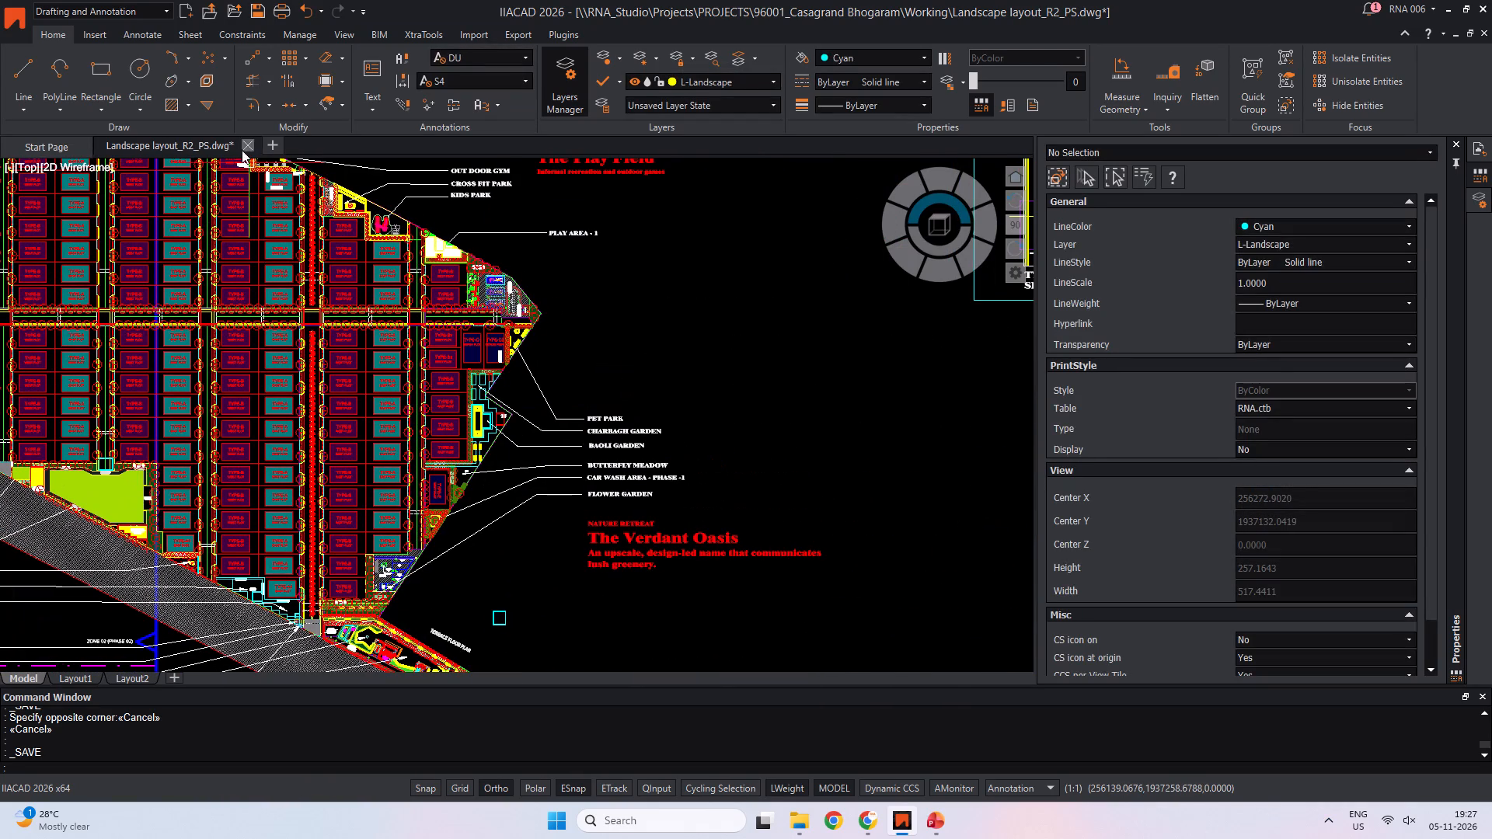
# Close the Landscape layout_R2_PS drawing.
pyautogui.click(244, 148)
pyautogui.click(733, 431)
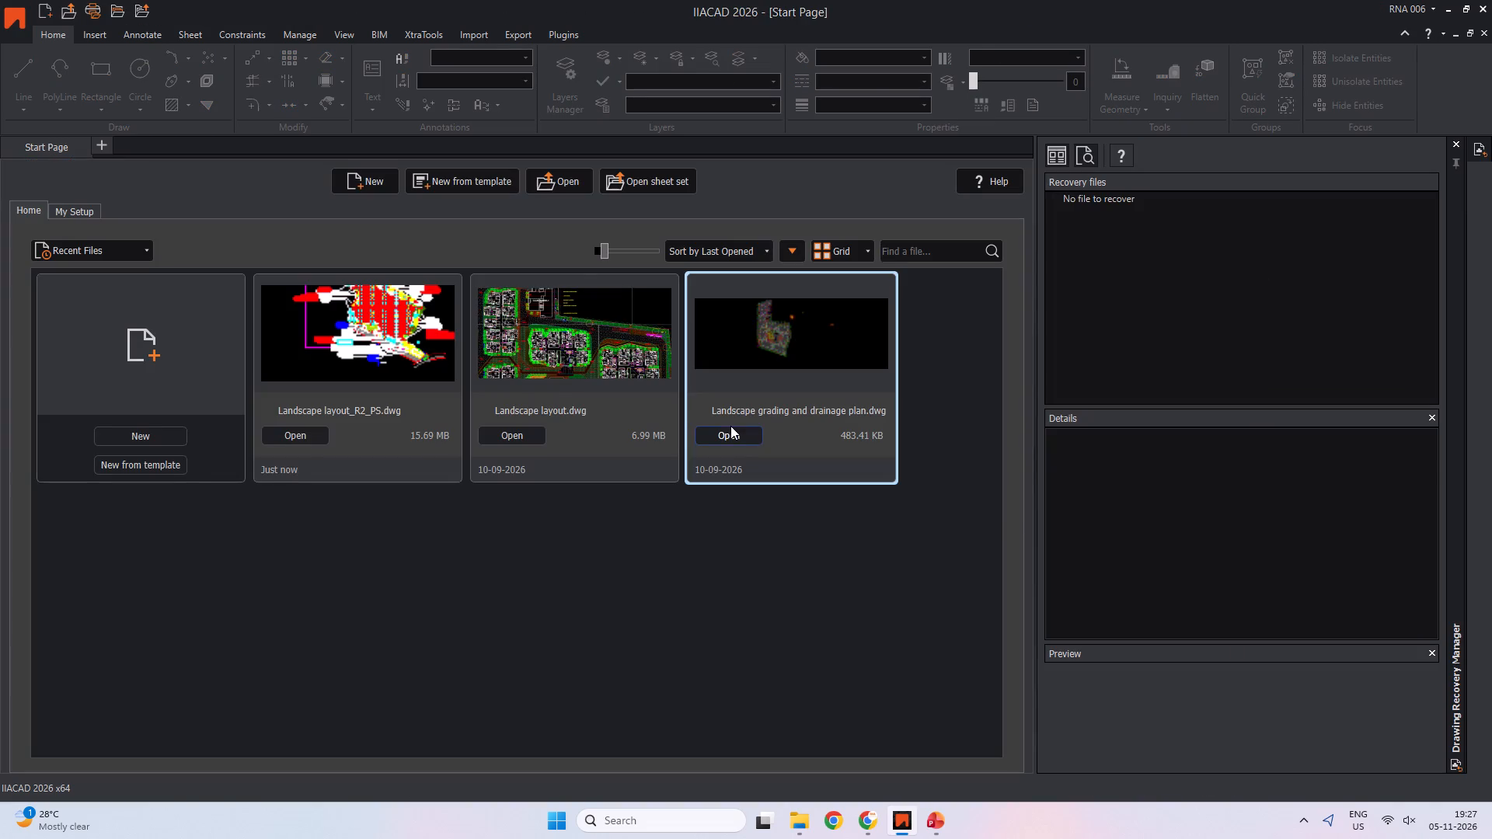
# Minimize the presentation and IIACAD windows and close the r2 renders folder window.
pyautogui.hotkey('alt', 'Tab')
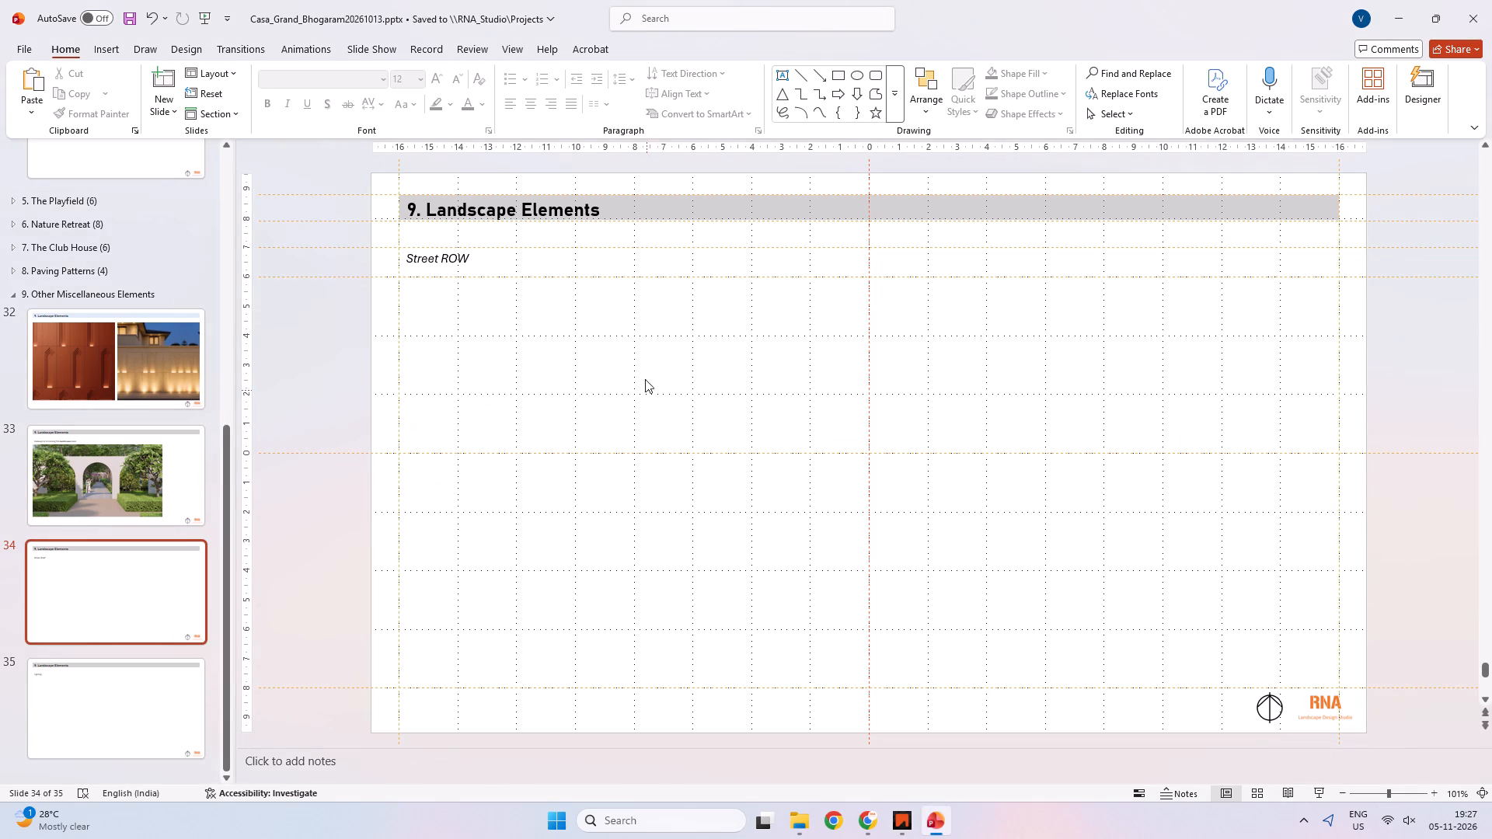
pyautogui.click(1385, 23)
pyautogui.click(640, 563)
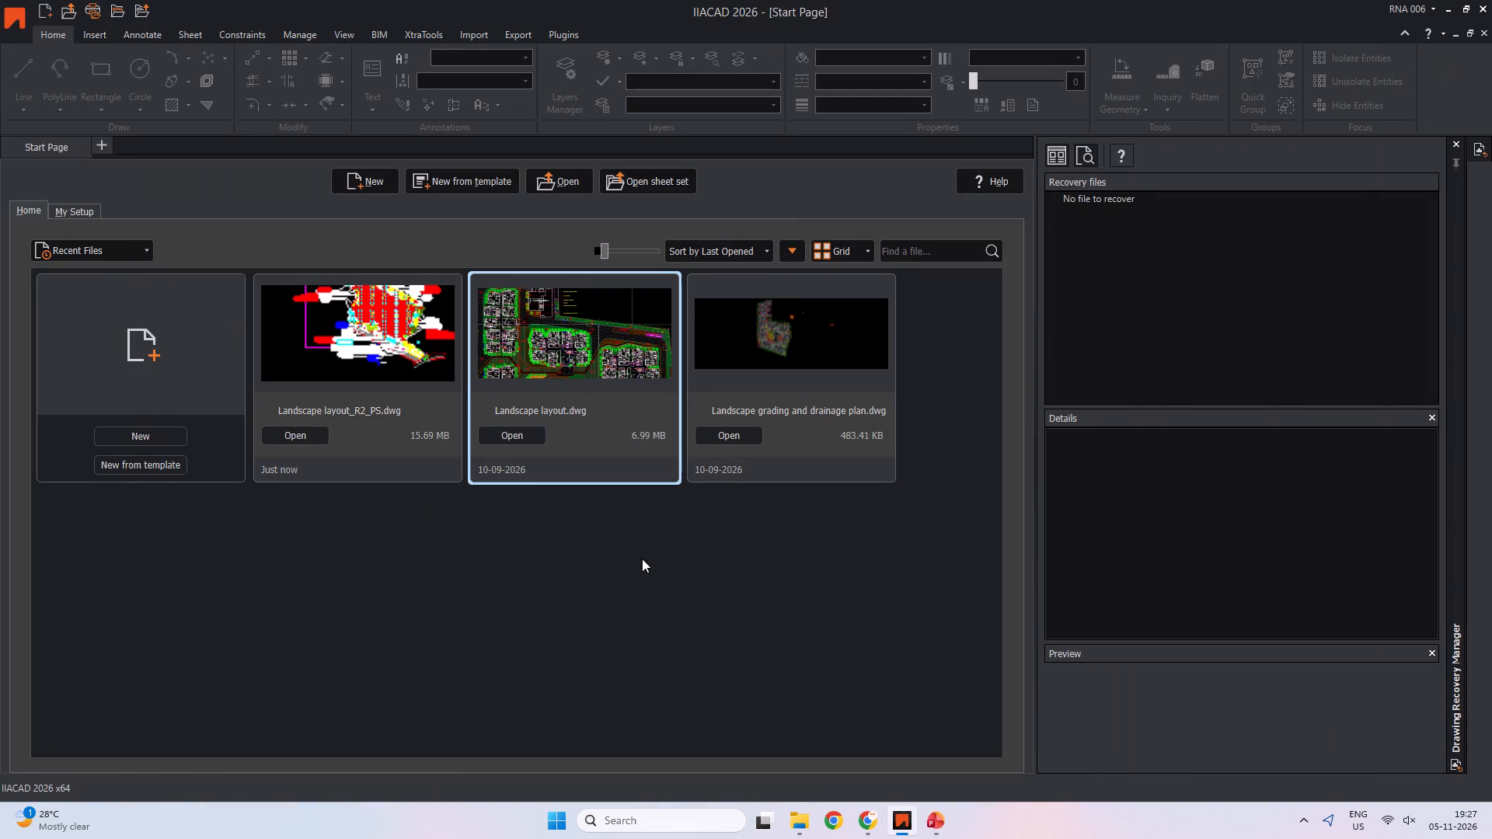
pyautogui.click(1446, 9)
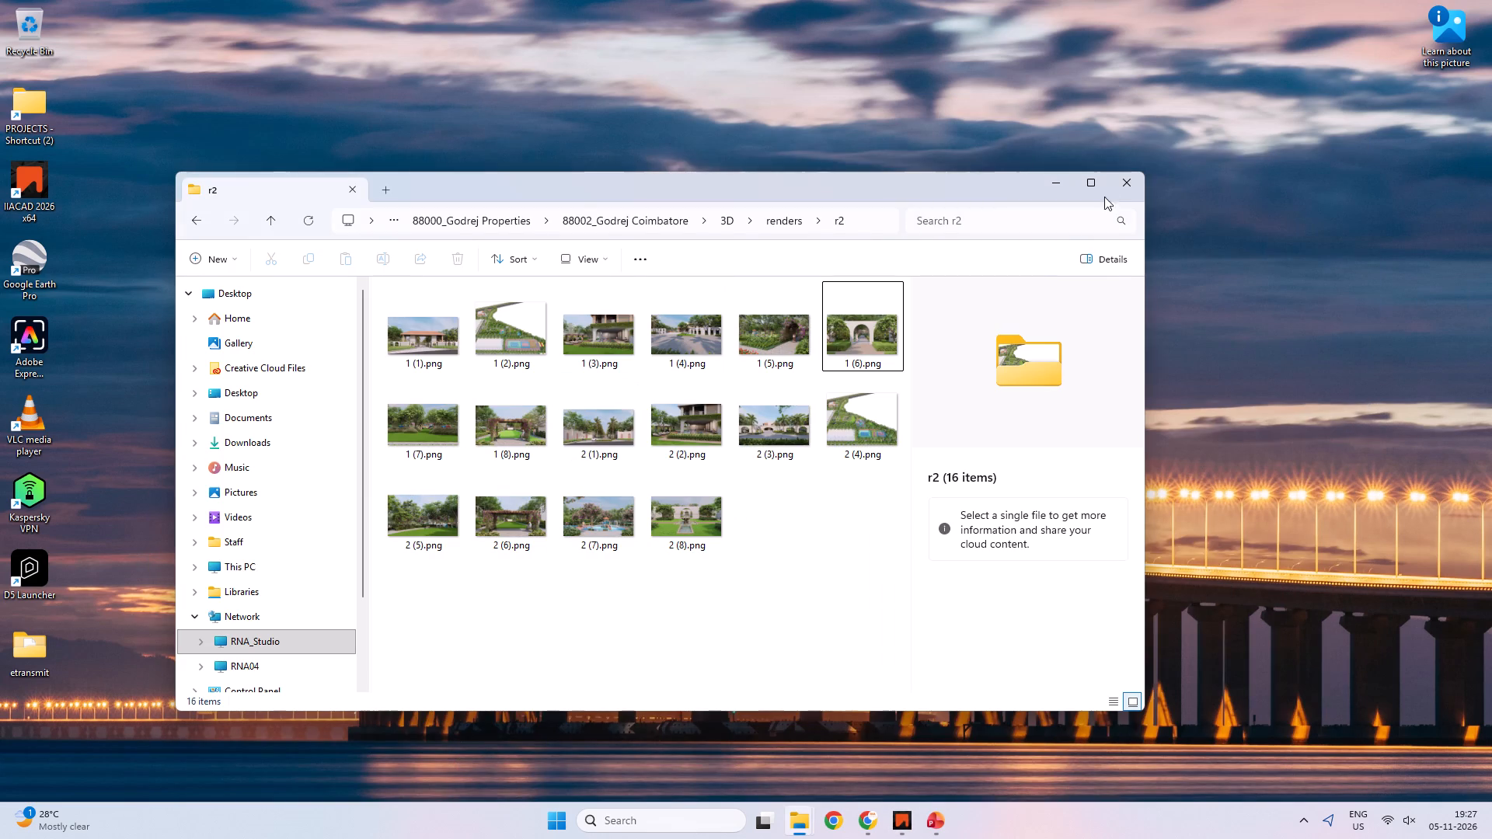
pyautogui.click(1127, 179)
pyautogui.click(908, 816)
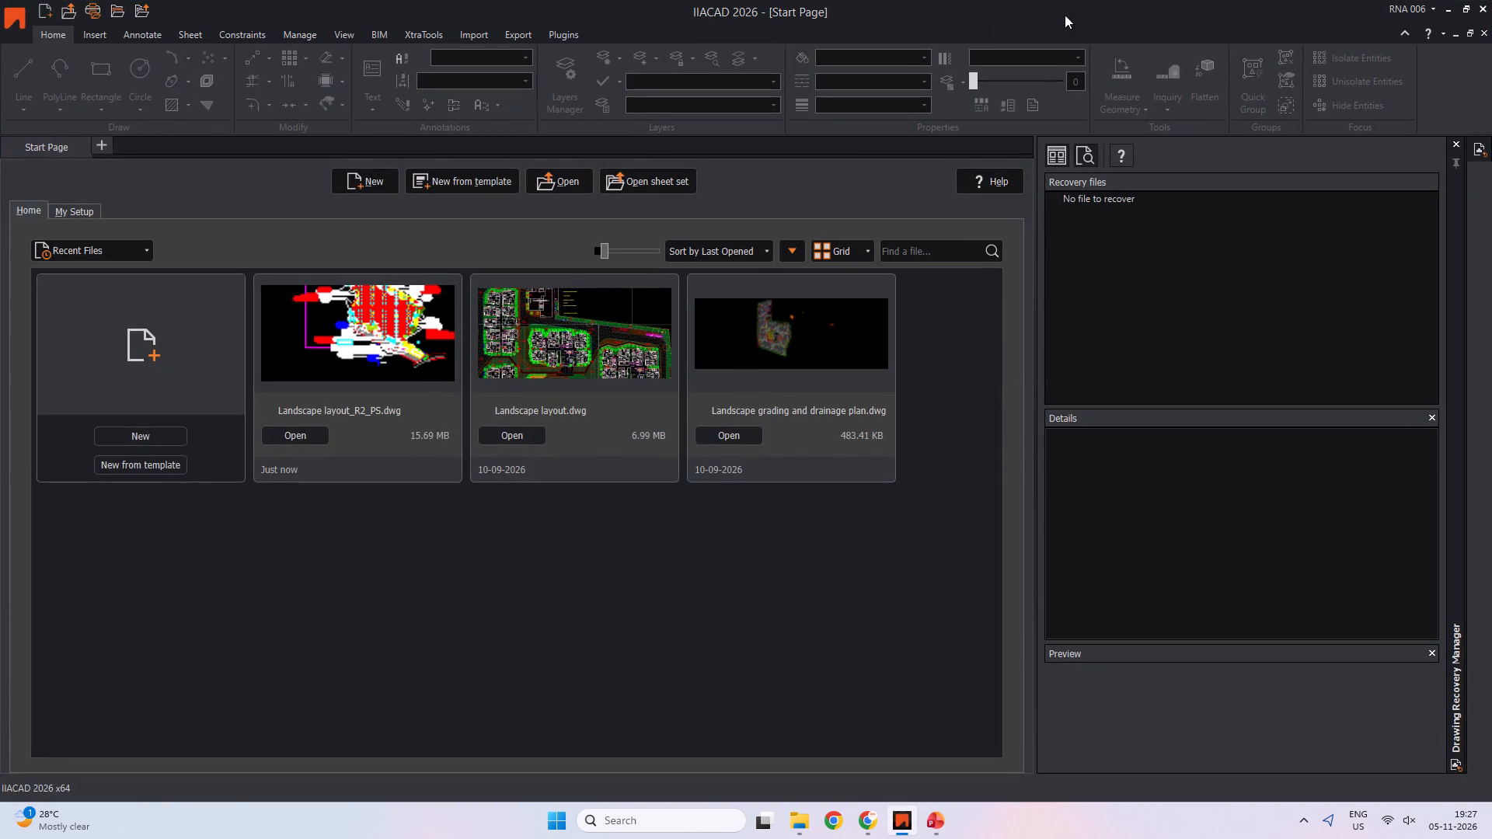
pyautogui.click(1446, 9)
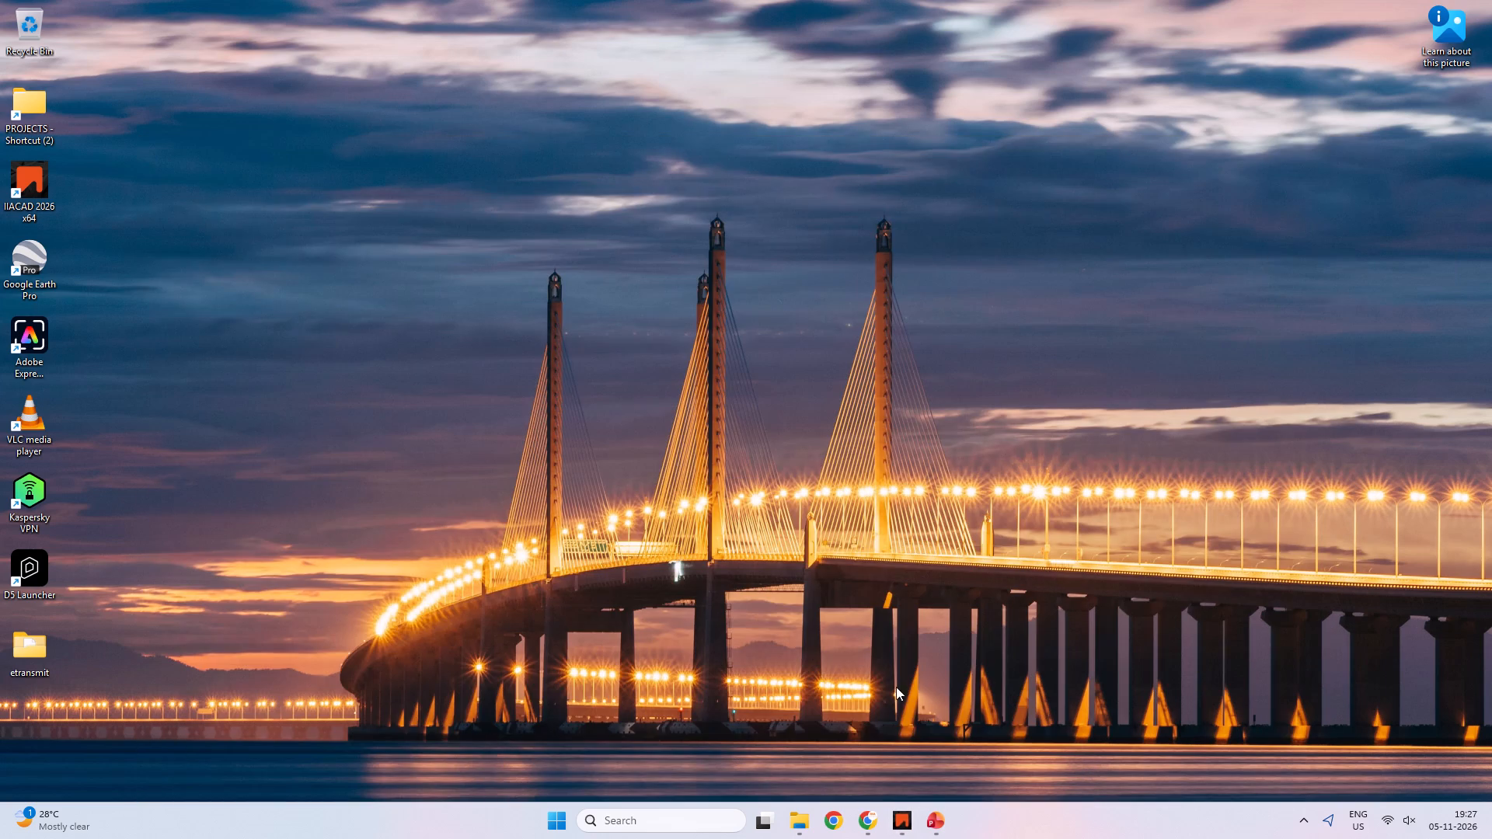
# Return to the Casa Grand presentation in PowerPoint and save it.
pyautogui.click(942, 826)
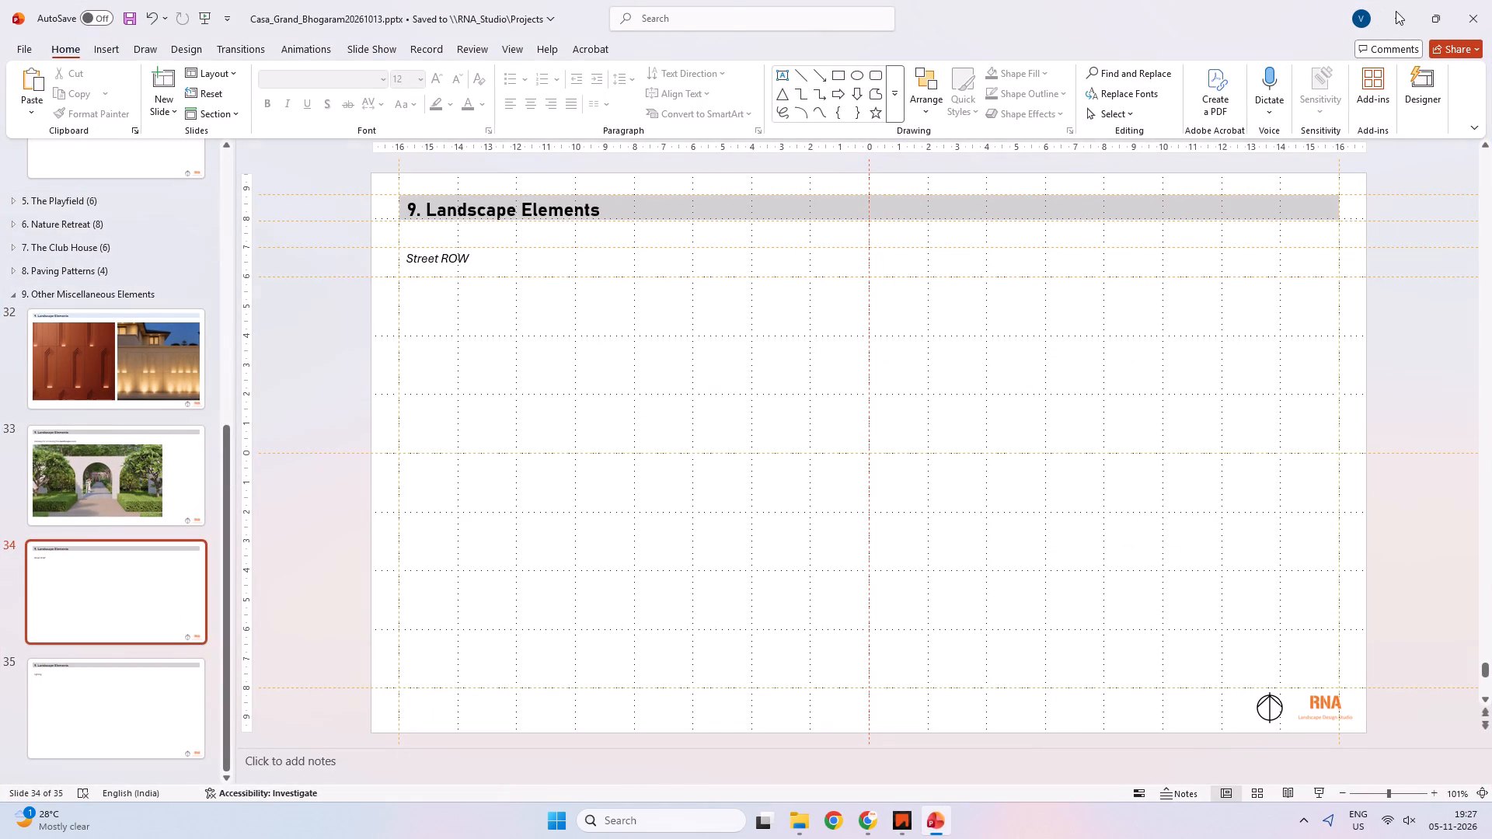
pyautogui.hotkey('ctrl', 's')
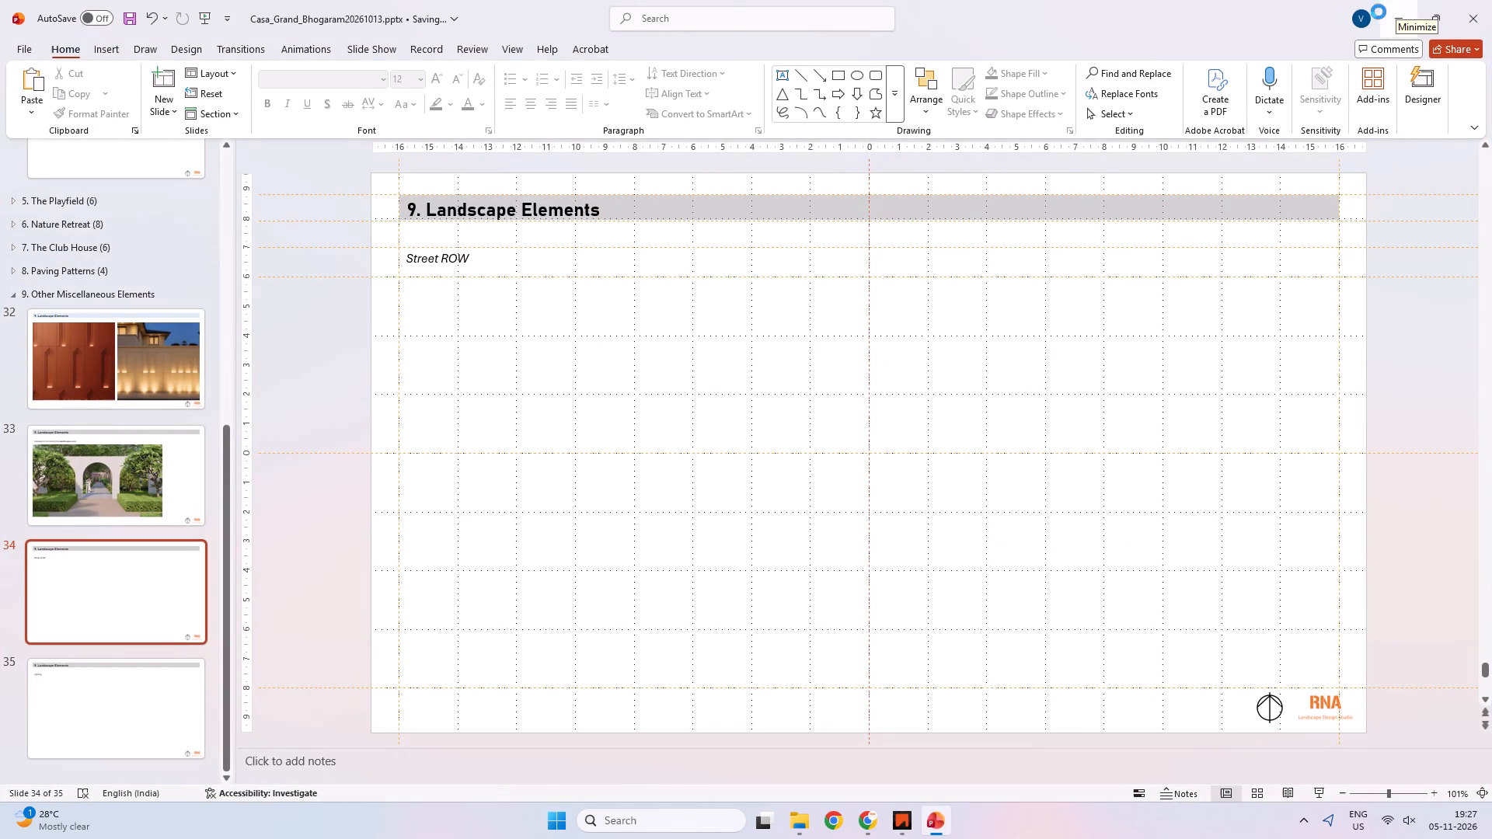